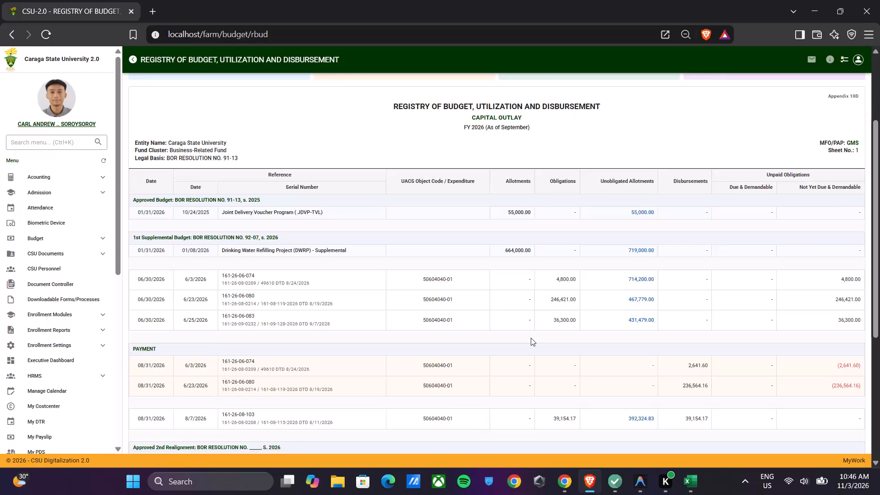
Open the MOOE section of the 161-BRF registry for GMS.
scroll(531, 338, "up", 7)
left_click(243, 154)
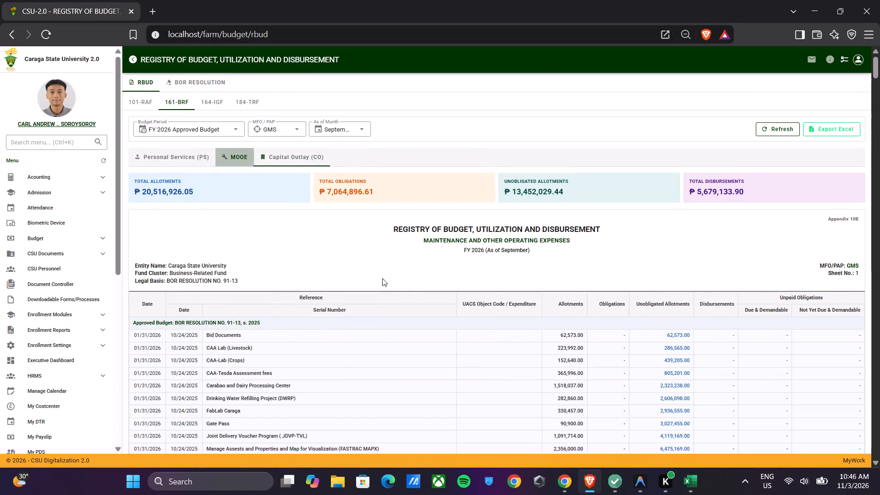
scroll(398, 304, "down", 6)
Switch to Excel and locate the 05/31/2026 payment block in the GMS- MOOE sheet.
key("alt+Tab")
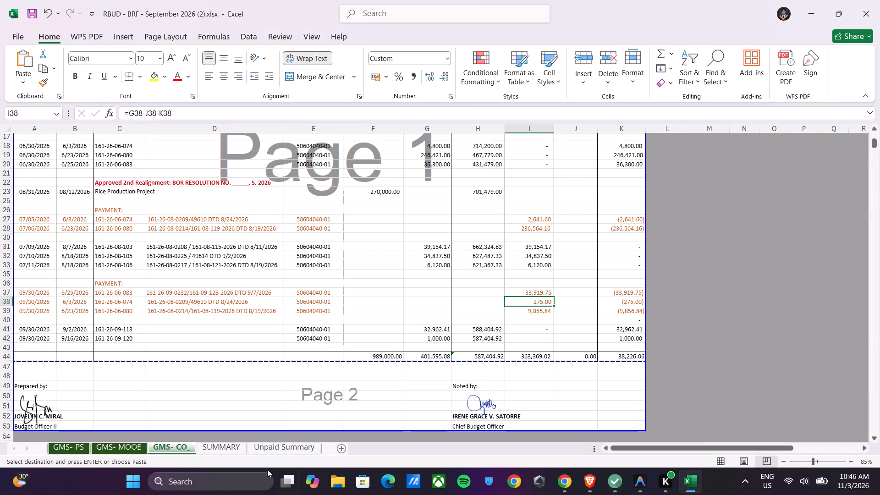
left_click(111, 442)
scroll(320, 350, "down", 12)
scroll(693, 240, "up", 3)
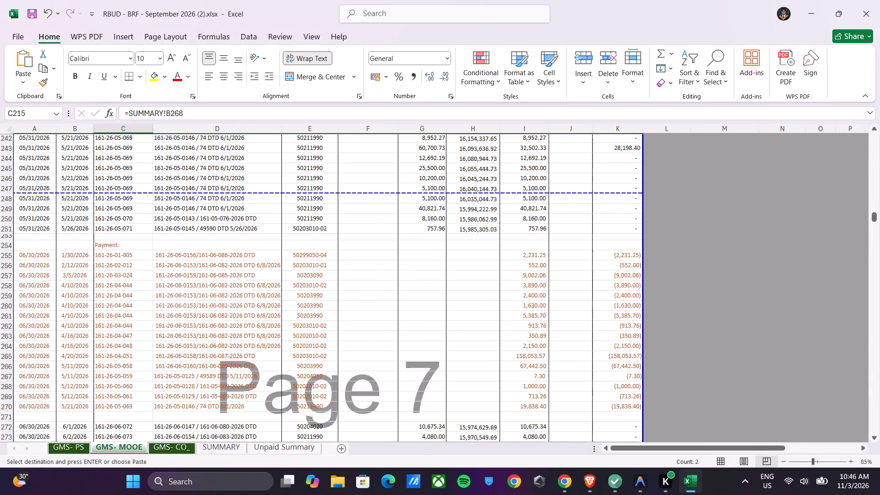
scroll(699, 256, "up", 17)
Switch to the web registry in Brave and locate the matching 05/31/2026 payment block in the MOOE section.
key("alt+Tab")
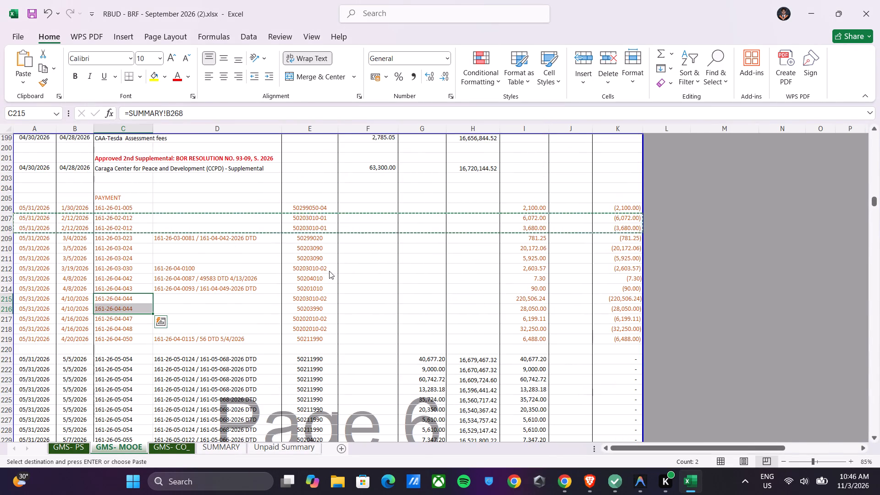
scroll(326, 269, "up", 7)
scroll(326, 269, "down", 16)
scroll(326, 269, "down", 5)
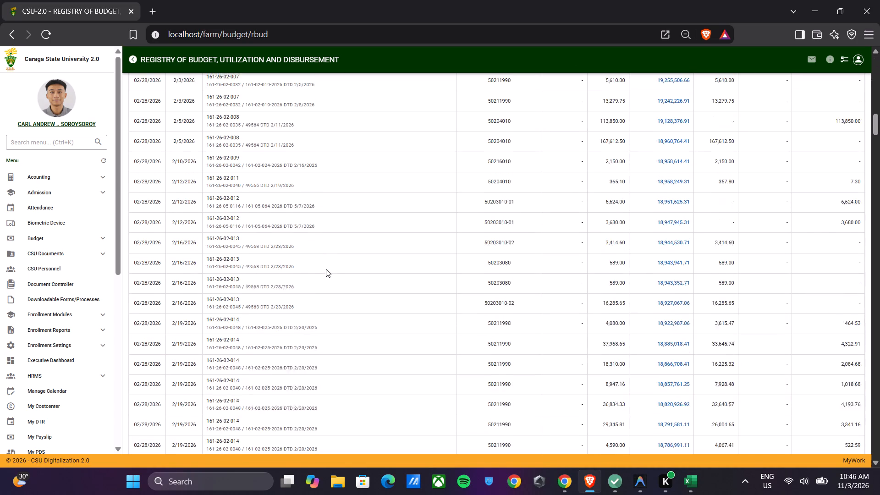
scroll(326, 269, "down", 16)
scroll(326, 274, "down", 12)
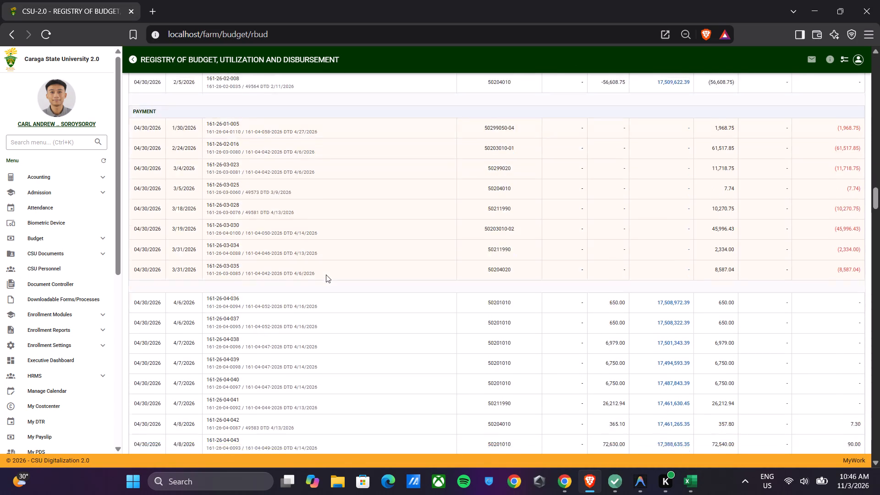
scroll(326, 275, "down", 13)
scroll(327, 274, "up", 1)
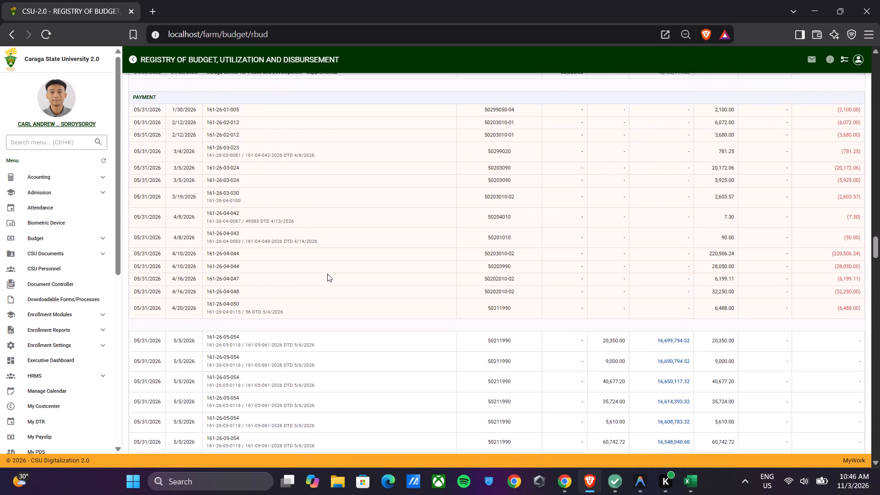
scroll(327, 274, "up", 1)
key("alt+Tab")
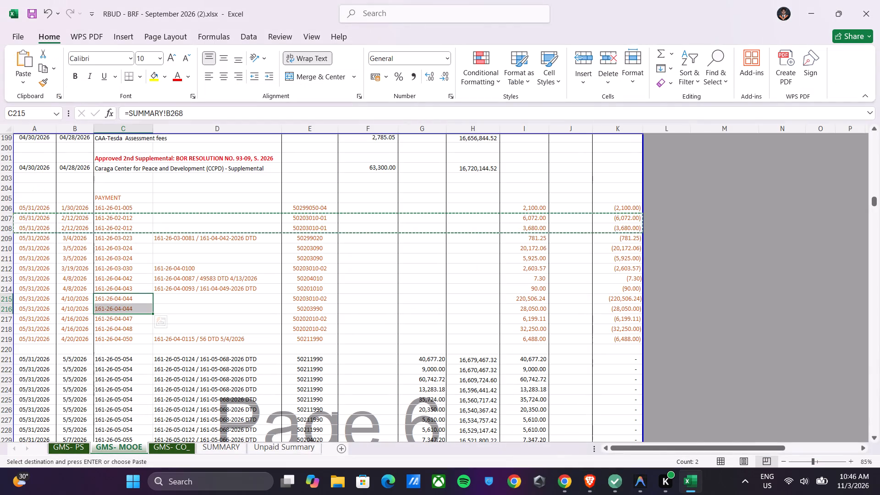
left_click(529, 287)
left_click(525, 298)
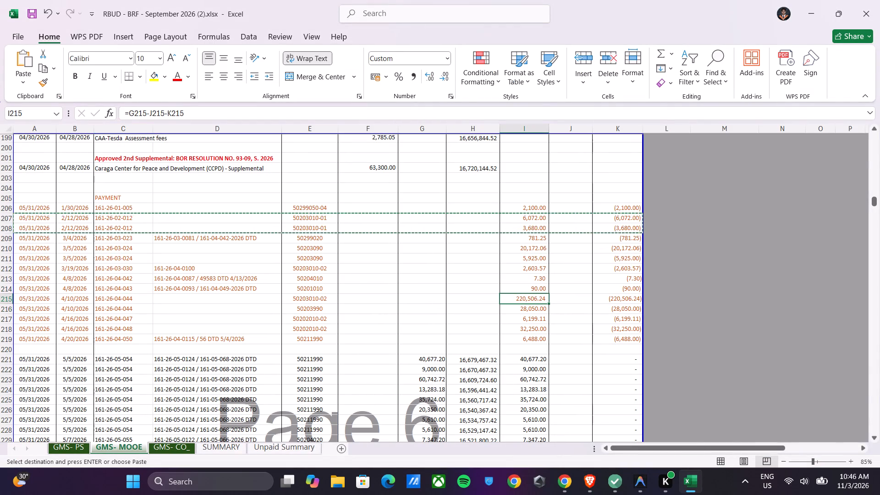
key("alt+Tab")
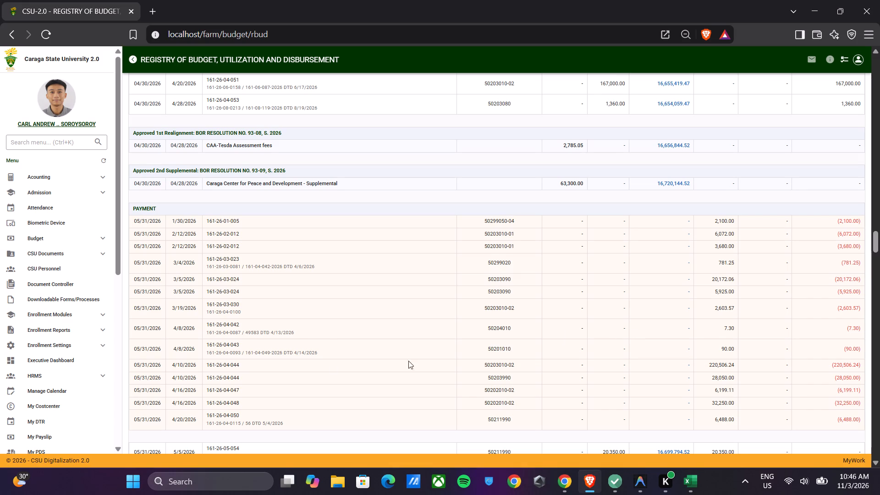
left_click_drag(715, 366, 726, 367)
left_click_drag(713, 378, 739, 379)
key("alt+Tab")
left_click(539, 311)
left_click(542, 319, "alt")
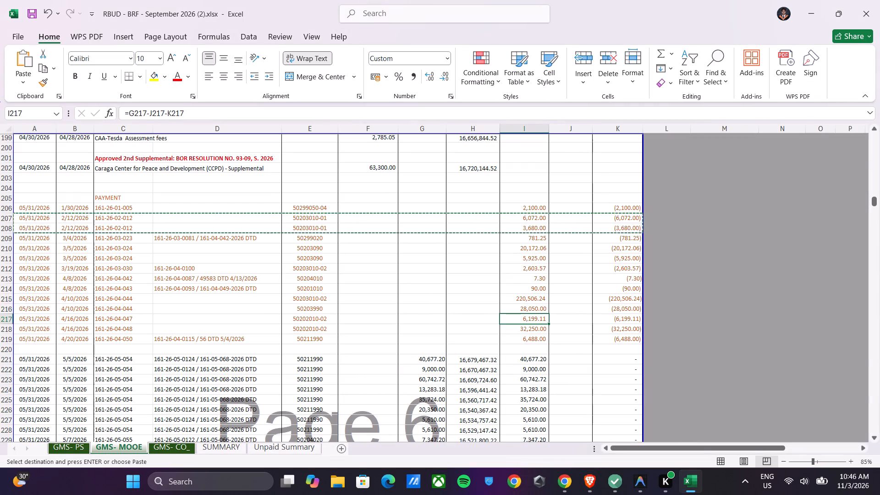
key("alt+Tab")
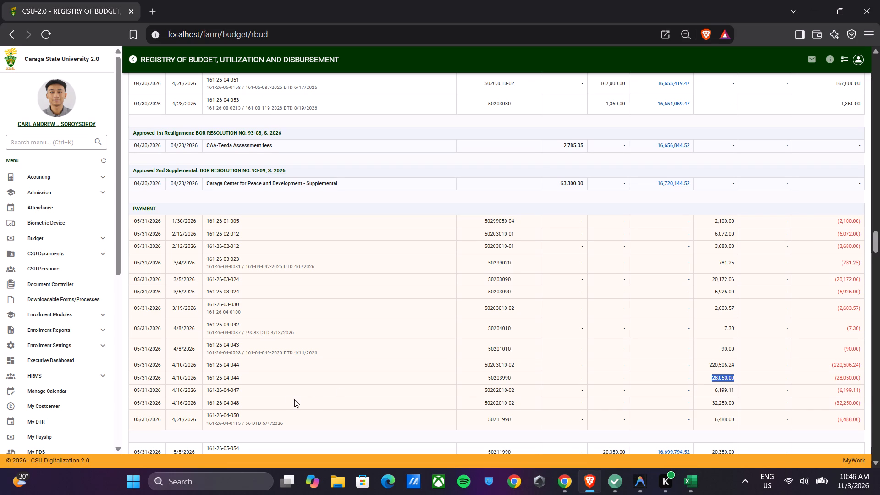
key("alt+Tab")
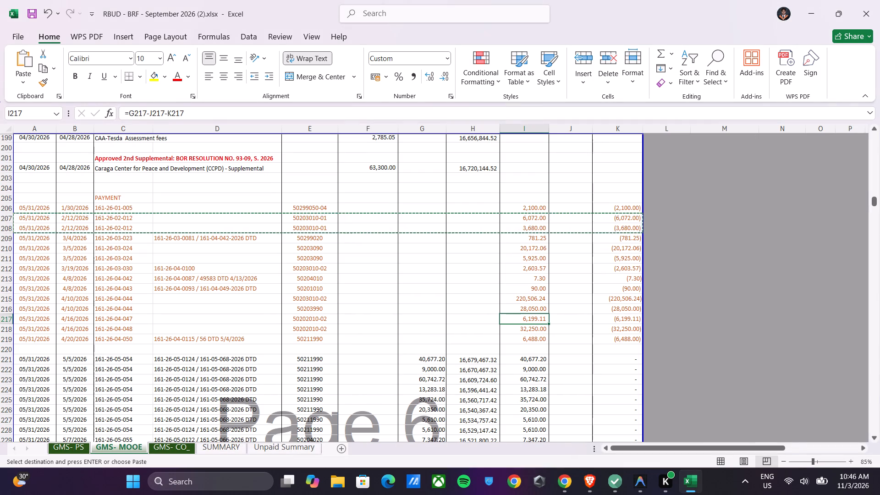
left_click(524, 332)
key("alt+Tab")
key("alt+Tab")
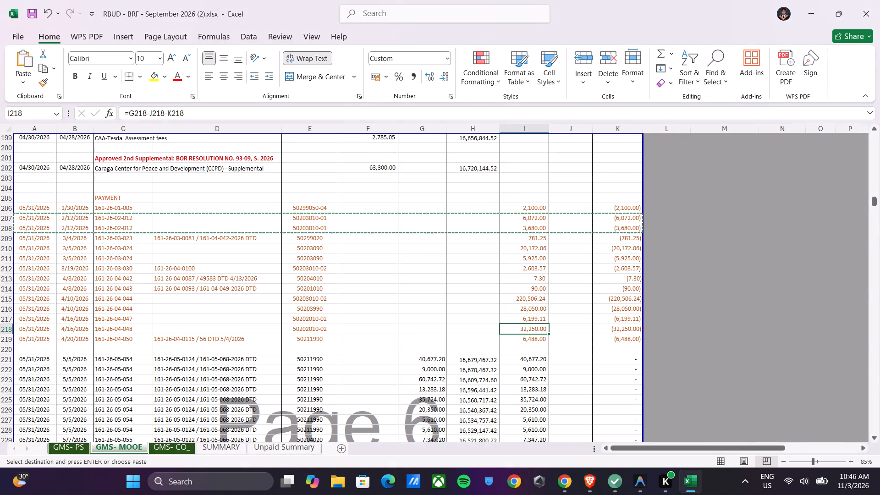
key("alt+Tab")
key("alt+Tab")
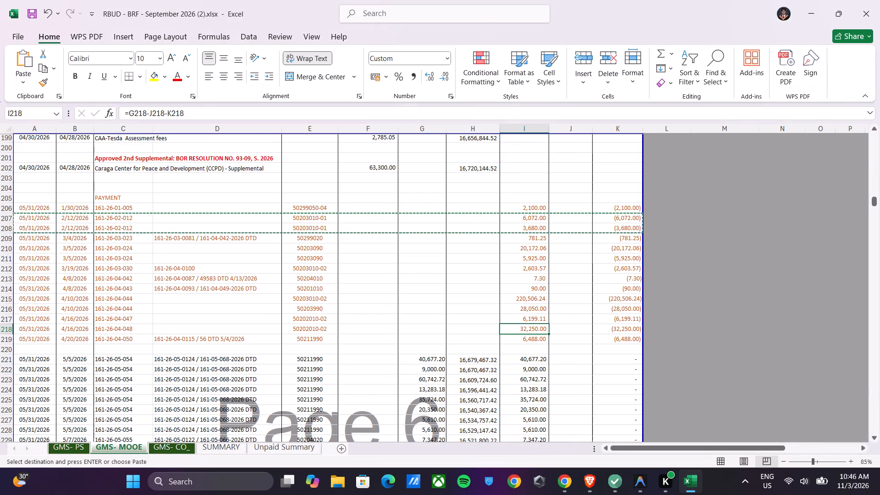
left_click(616, 329)
left_click(616, 321)
key("alt+Tab")
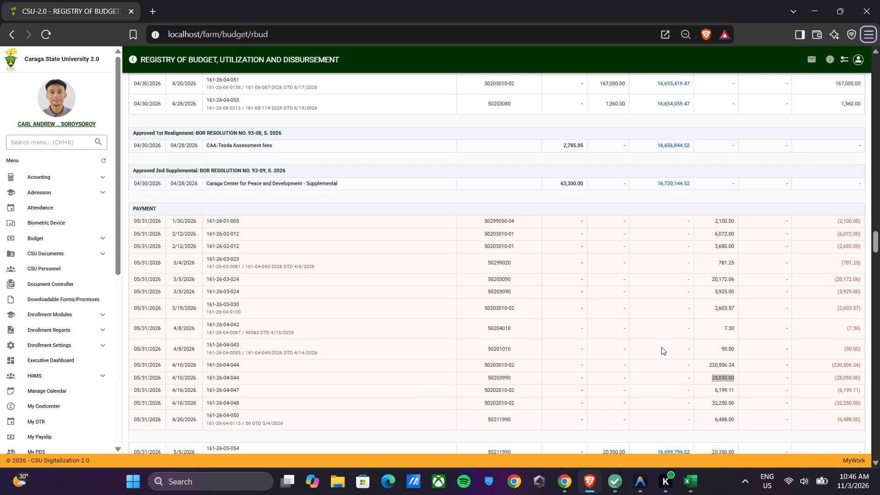
key("alt+Tab")
left_click(609, 307)
key("alt+Tab")
key("alt+Tab")
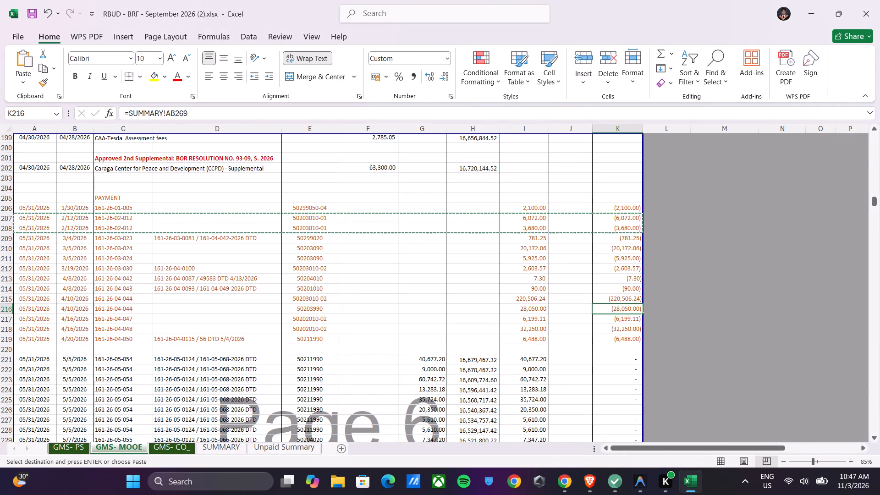
Check the 1st Realignment and 2nd Supplemental allotments and unobligated balances in Excel against the web registry.
scroll(590, 320, "up", 4)
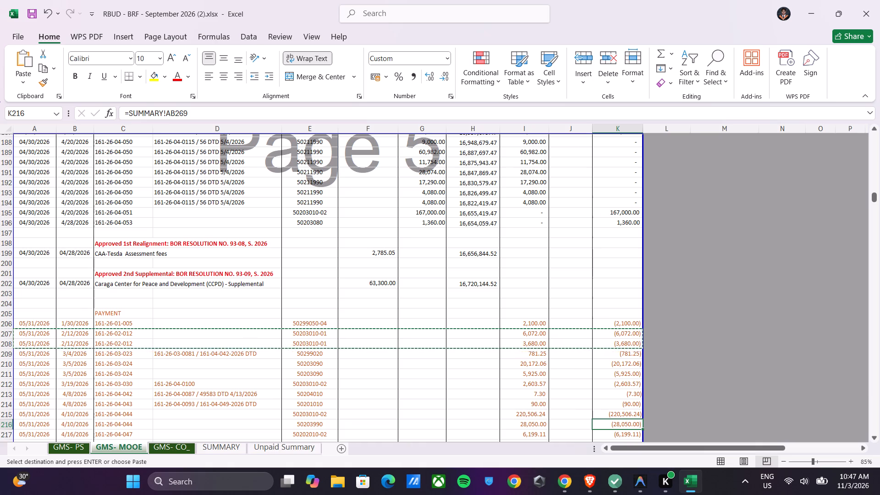
key("alt+Tab")
scroll(363, 277, "up", 3)
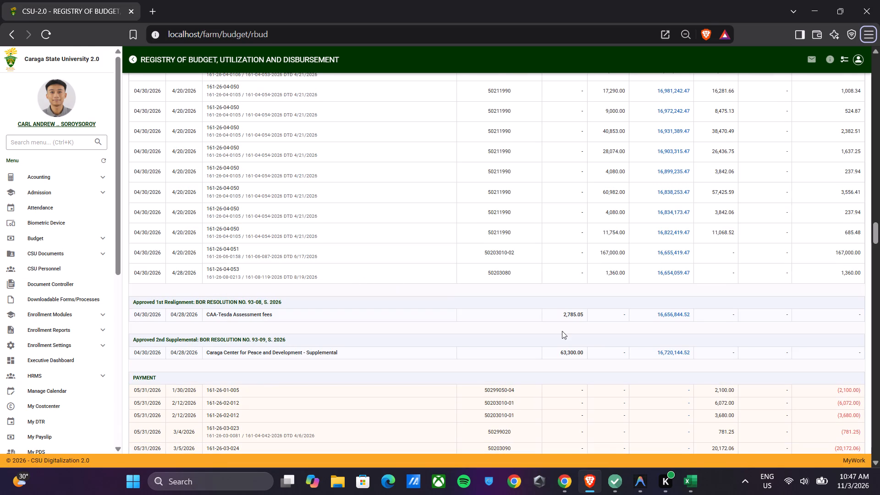
key("alt+Tab")
left_click(376, 255)
left_click_drag(442, 254, 497, 254)
left_click(486, 274)
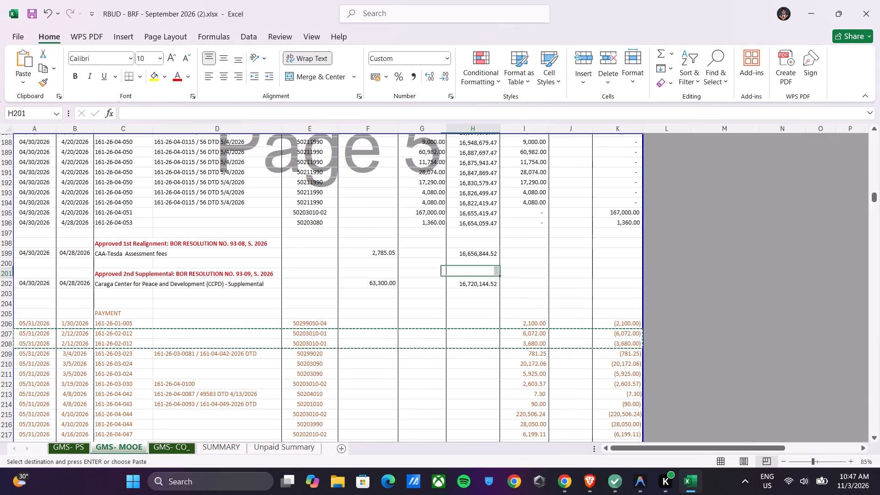
left_click_drag(475, 280, 461, 282)
left_click(394, 284)
Switch to the web registry and collapse its navigation sidebar to widen the table.
key("alt+Tab")
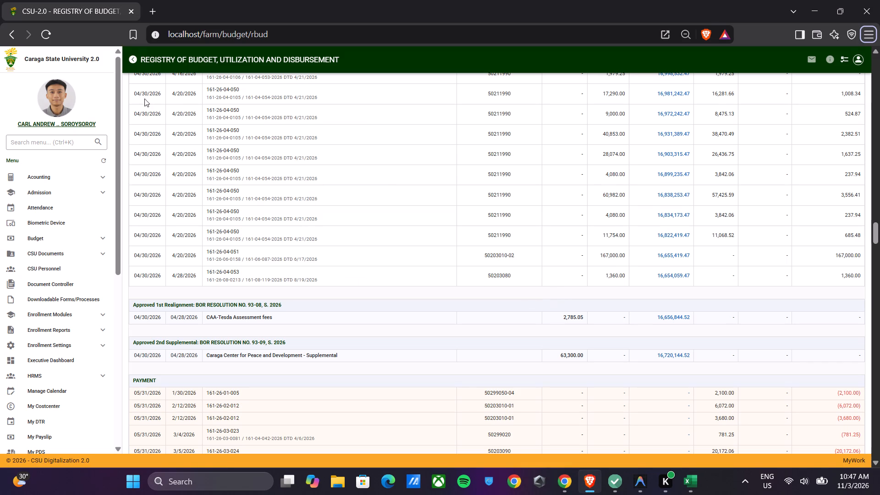
left_click(130, 63)
scroll(503, 300, "up", 2)
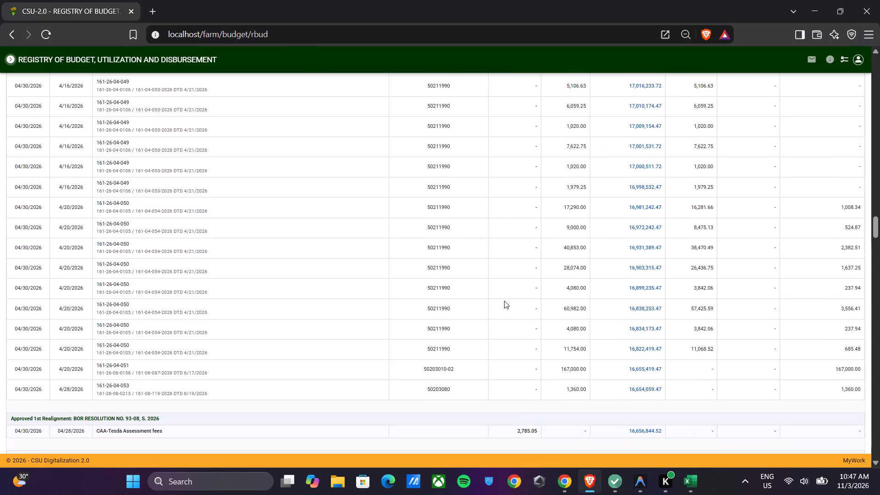
scroll(504, 301, "down", 2)
key("alt+Tab")
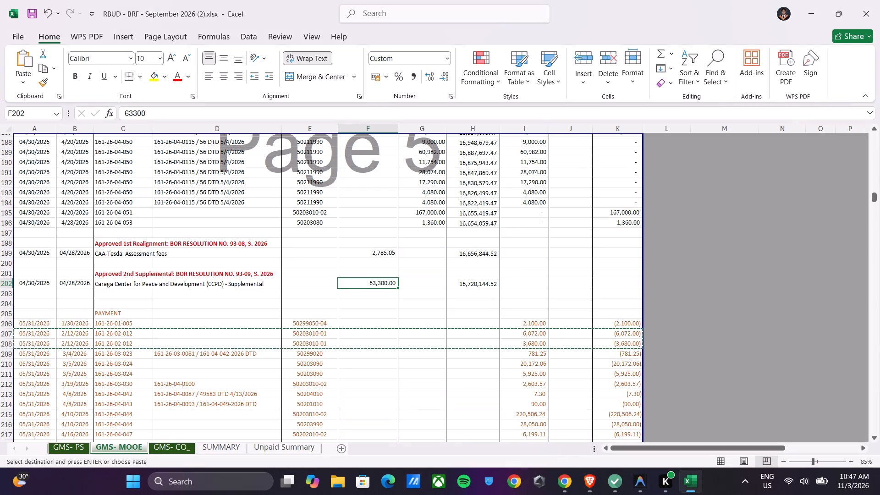
key("alt+Tab")
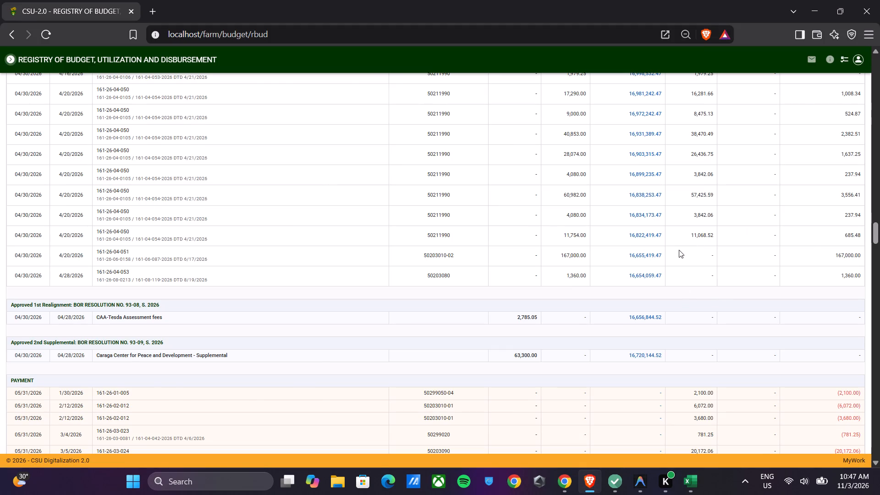
left_click(679, 250)
key("alt+Tab")
left_click(478, 259)
key("alt+Tab")
key("alt+Tab")
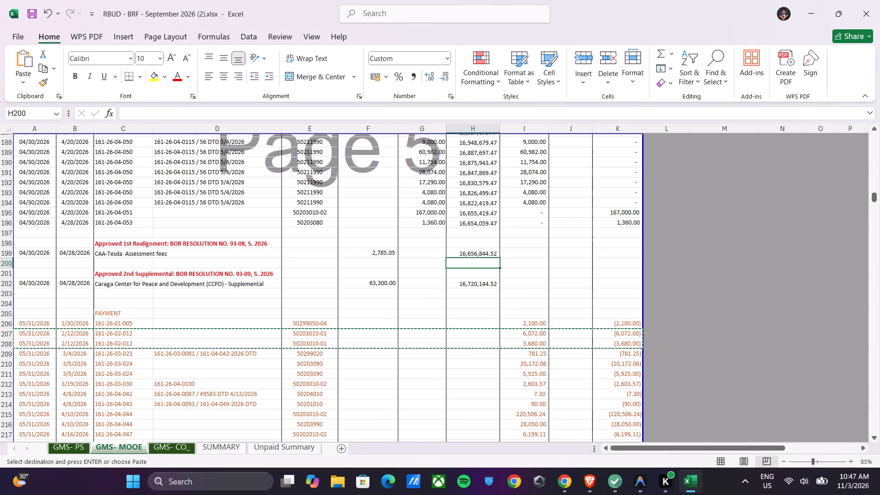
key("alt+Tab")
left_click_drag(825, 253, 836, 252)
key("alt+Tab")
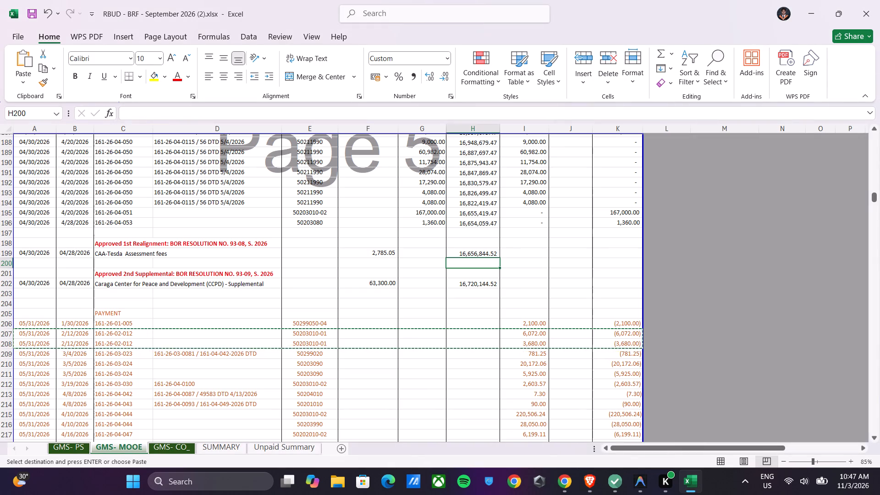
key("alt+Tab")
key("alt+Tab")
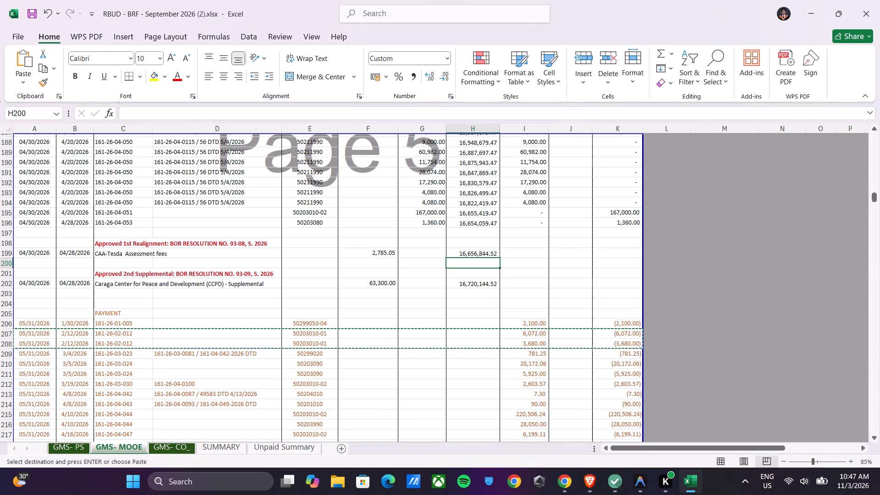
Examine the 04/30/2026 payment and obligation entries in the Excel sheet, followed by the same entries in the web registry.
scroll(485, 341, "up", 3)
scroll(350, 317, "up", 3)
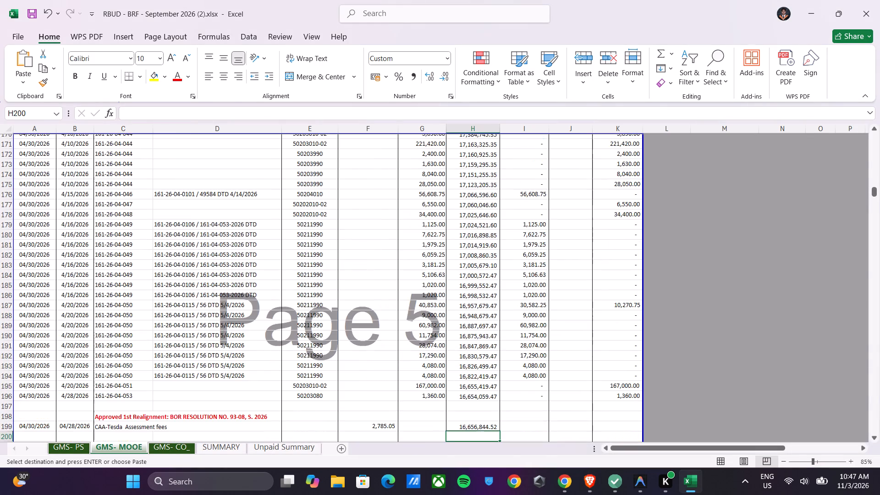
scroll(352, 310, "up", 6)
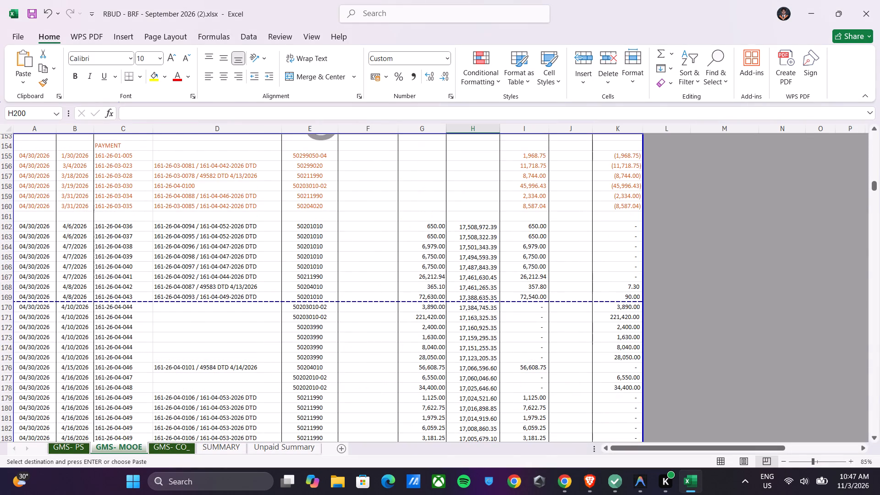
scroll(357, 305, "down", 9)
key("alt+Tab")
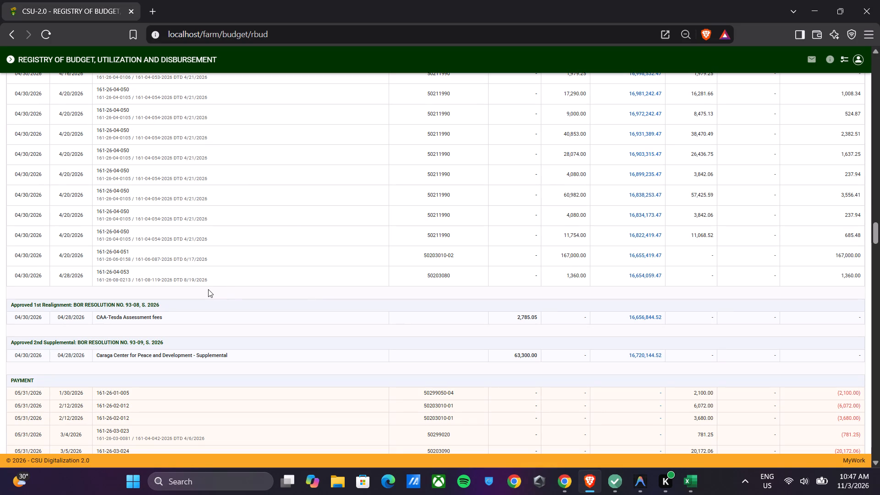
scroll(208, 289, "up", 2)
scroll(204, 327, "up", 10)
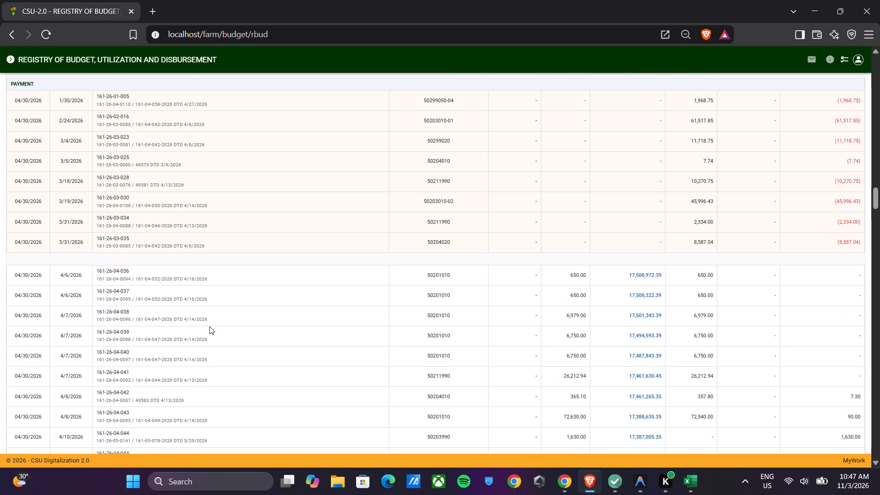
scroll(209, 326, "down", 9)
scroll(211, 325, "up", 8)
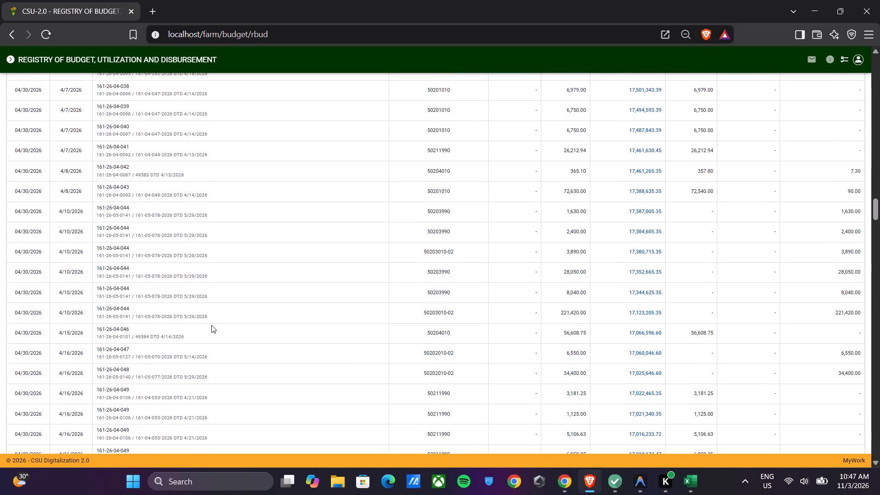
scroll(210, 325, "up", 1)
left_click_drag(14, 275, 56, 273)
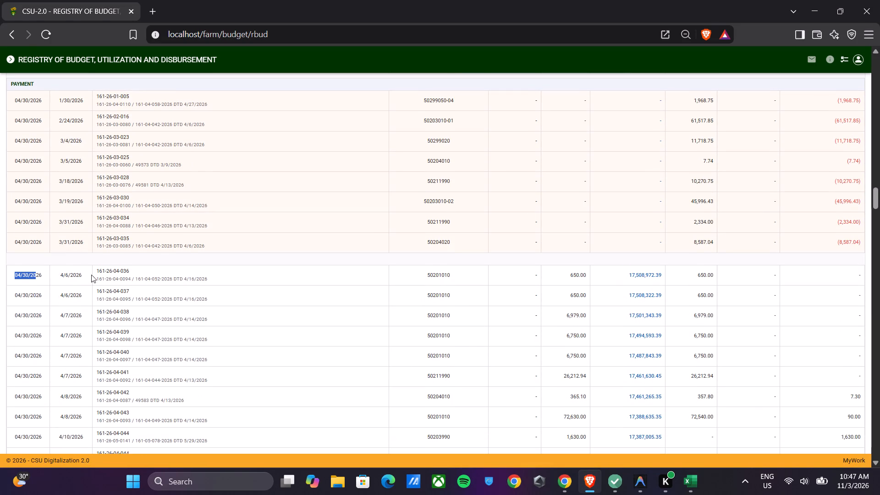
scroll(131, 280, "up", 2)
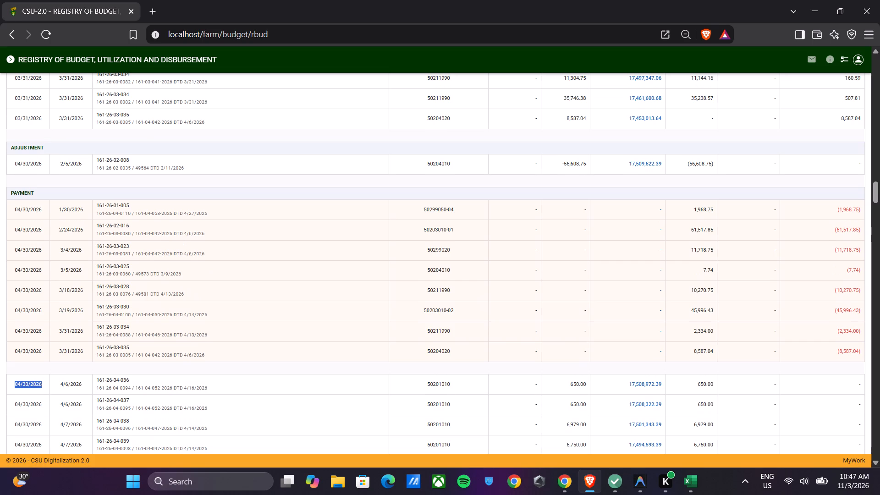
key("alt+Tab")
scroll(136, 273, "up", 1)
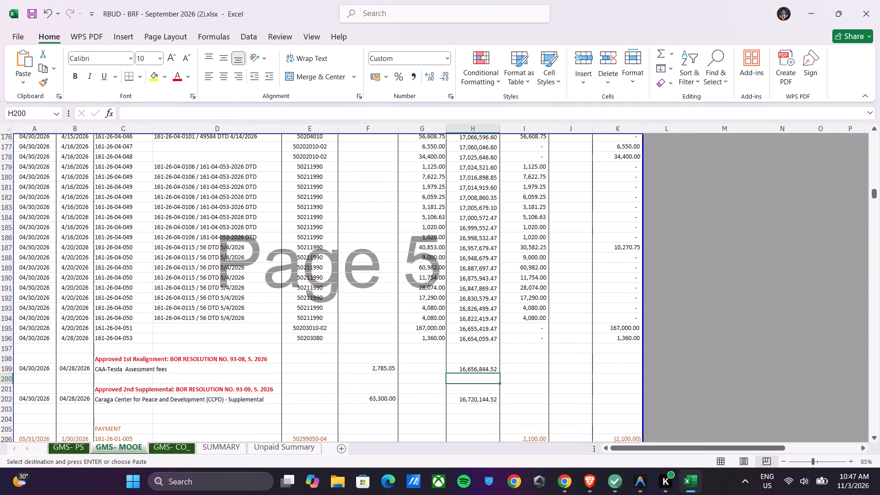
scroll(179, 313, "up", 2)
scroll(184, 298, "down", 3)
scroll(189, 299, "up", 8)
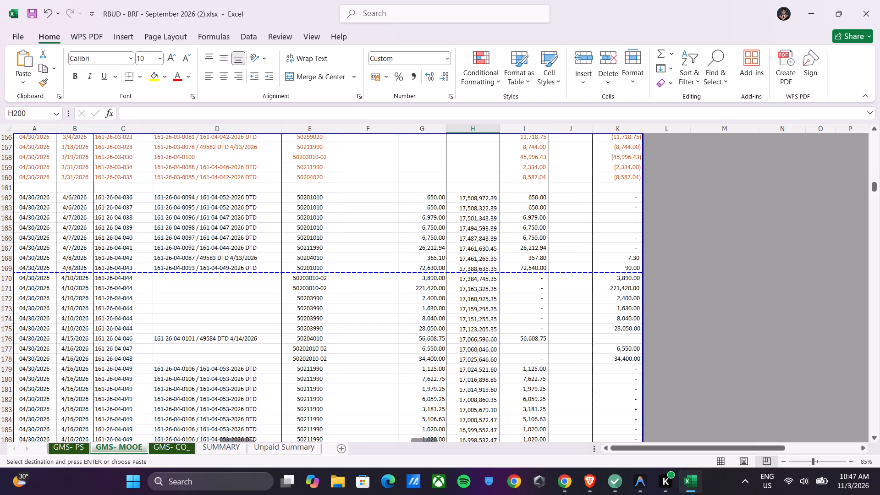
scroll(212, 233, "up", 3)
scroll(218, 209, "down", 12)
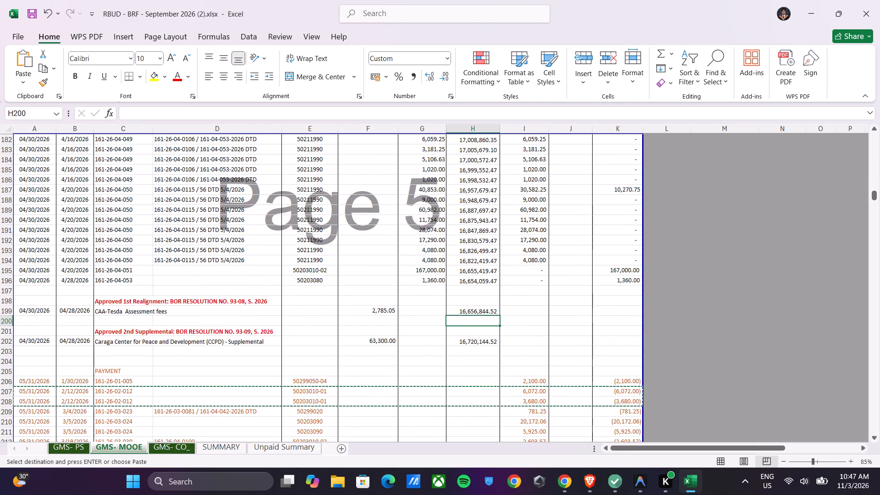
scroll(216, 217, "up", 9)
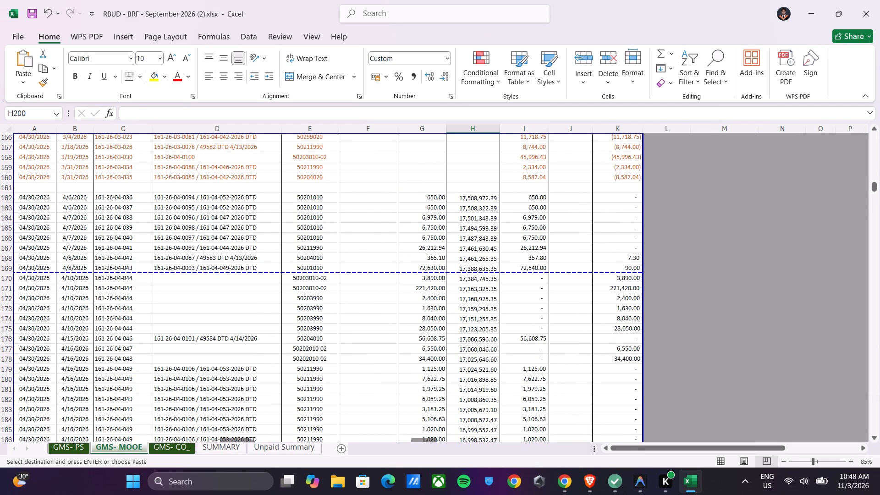
left_click_drag(30, 198, 606, 198)
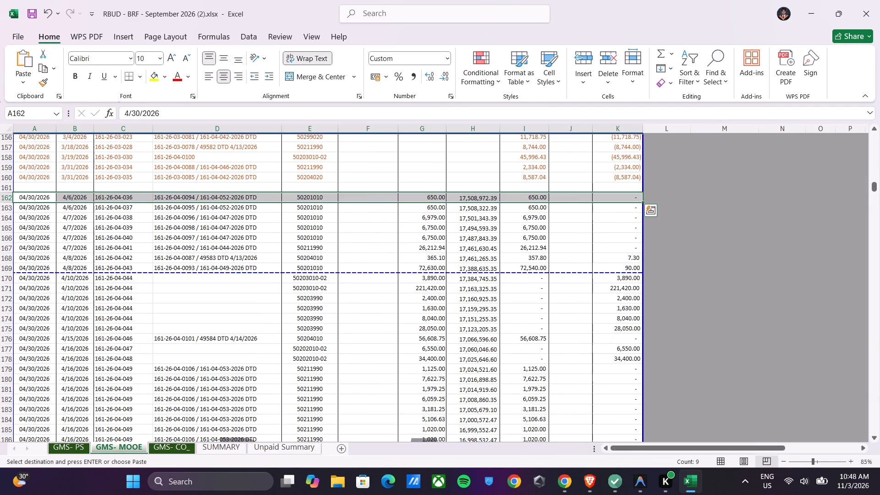
key("alt+Tab")
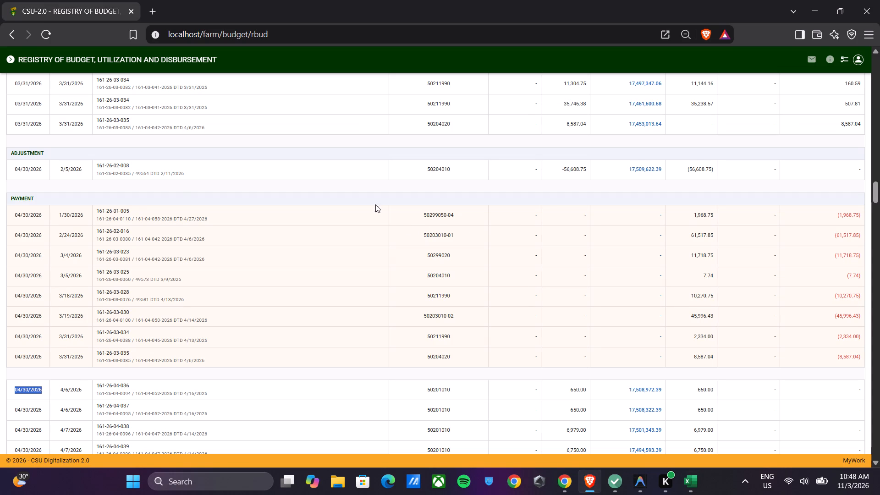
scroll(176, 201, "down", 4)
scroll(188, 203, "up", 1)
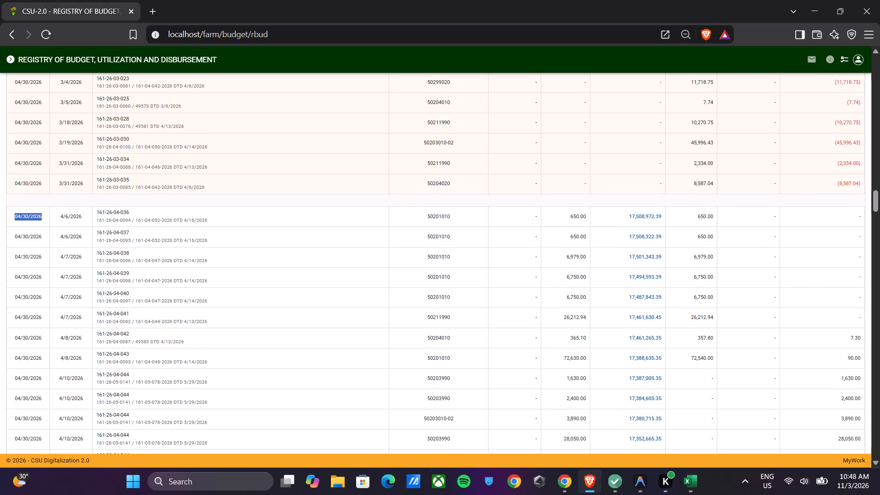
key("alt+Tab")
left_click(135, 199)
key("alt+Tab")
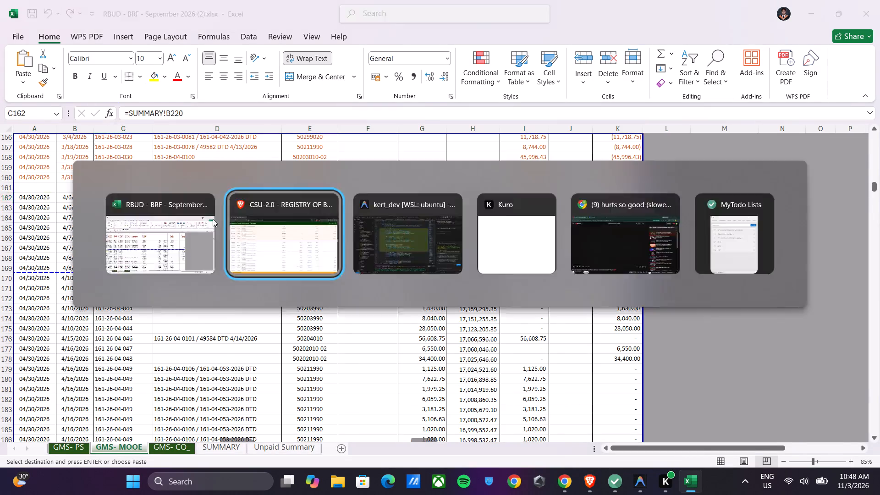
key("alt+Tab")
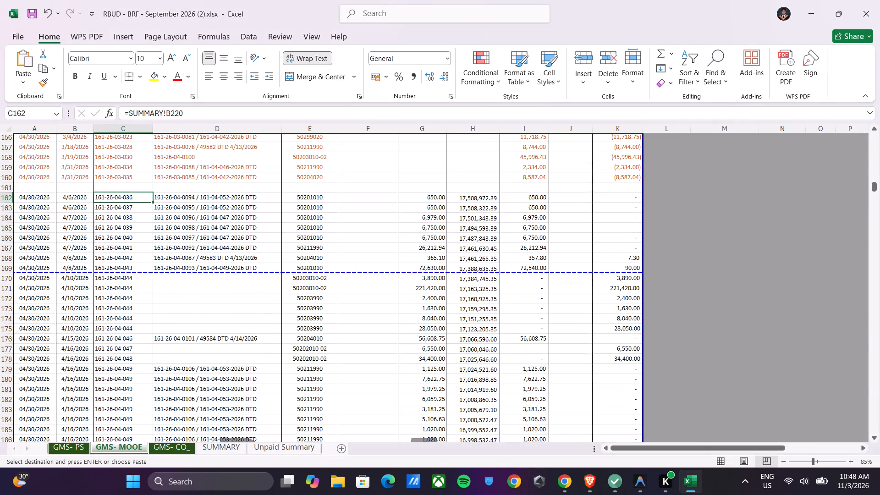
key("alt+Tab")
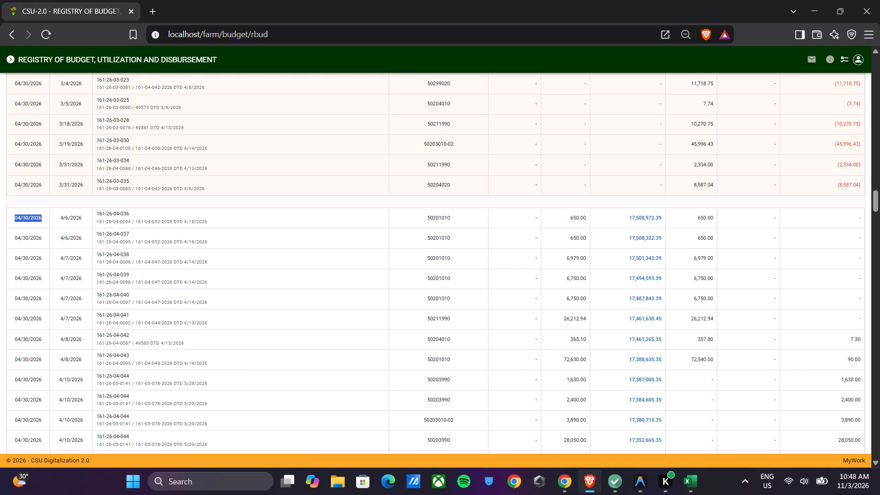
left_click_drag(97, 211, 133, 211)
key("alt+Tab")
key("alt+Tab")
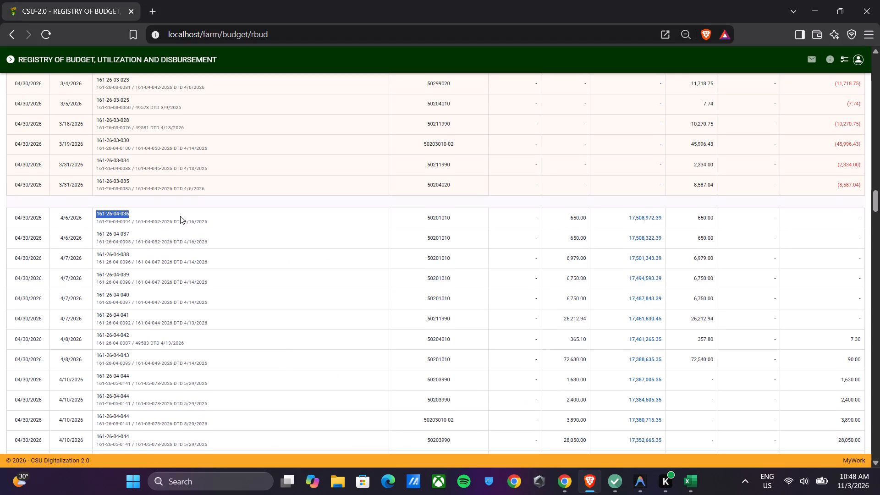
scroll(180, 216, "up", 20)
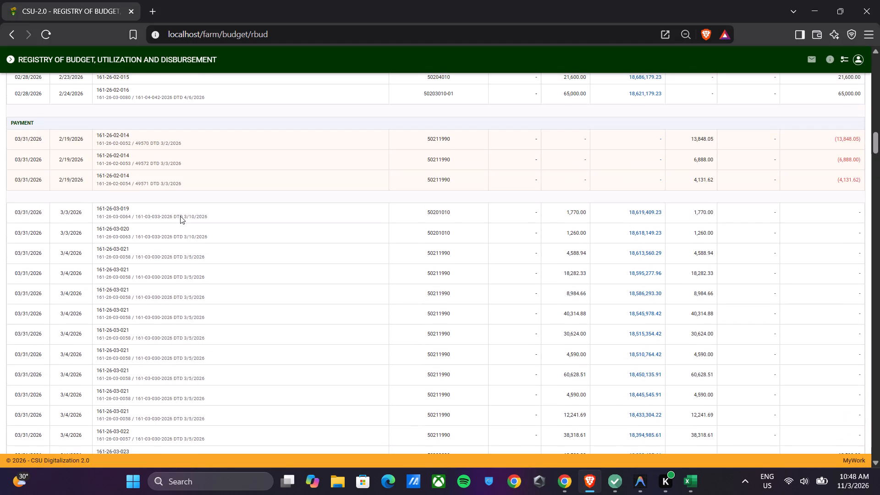
scroll(203, 232, "up", 8)
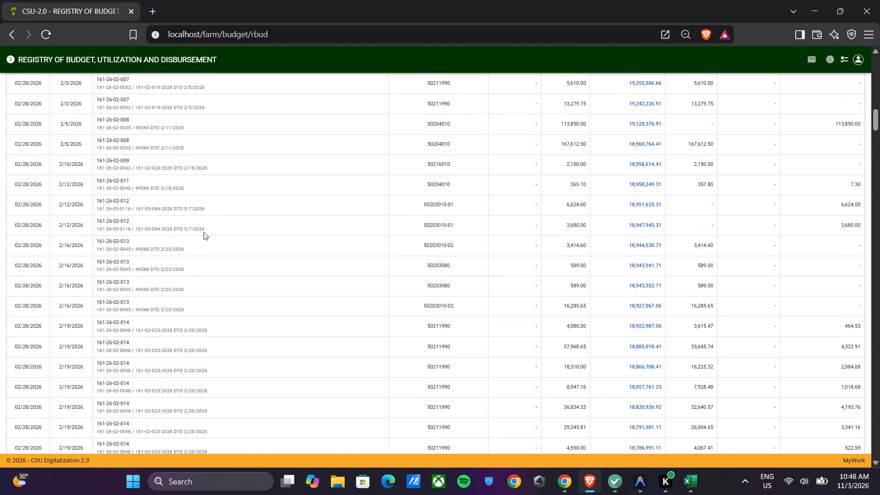
scroll(203, 232, "up", 6)
key("alt+Tab")
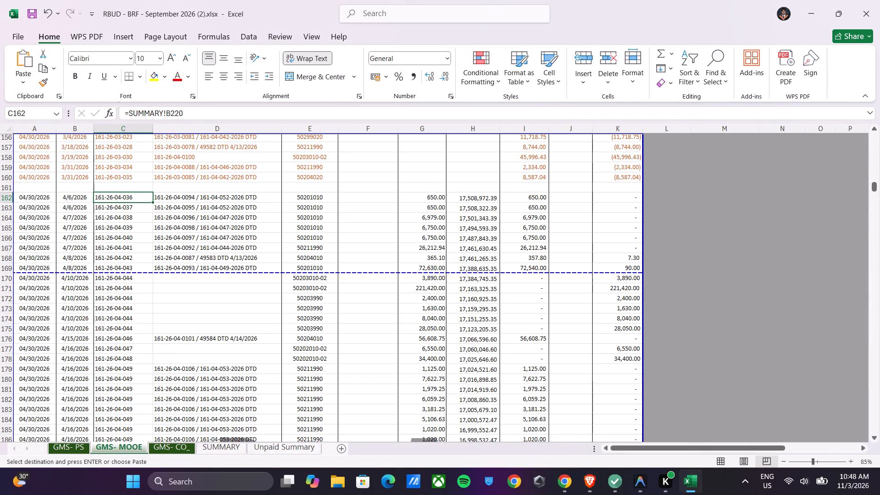
key("alt+Tab")
scroll(210, 238, "down", 13)
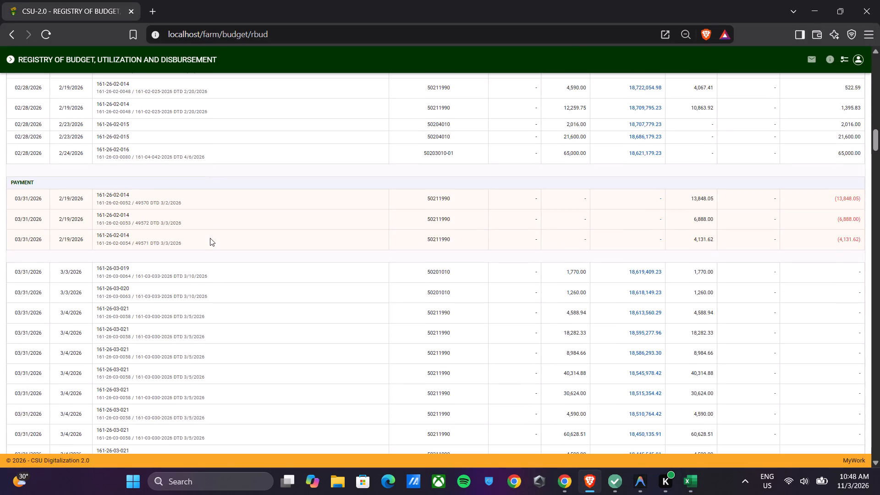
scroll(210, 238, "up", 5)
scroll(210, 238, "down", 11)
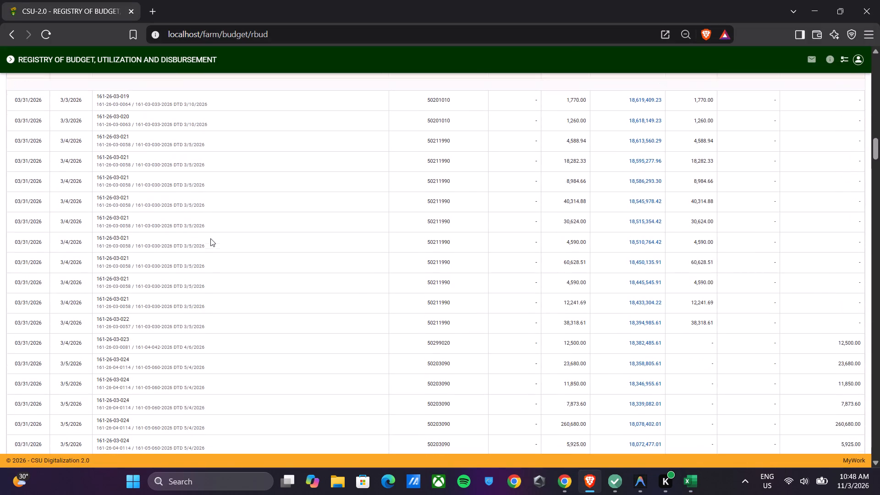
scroll(210, 238, "down", 17)
scroll(210, 238, "up", 2)
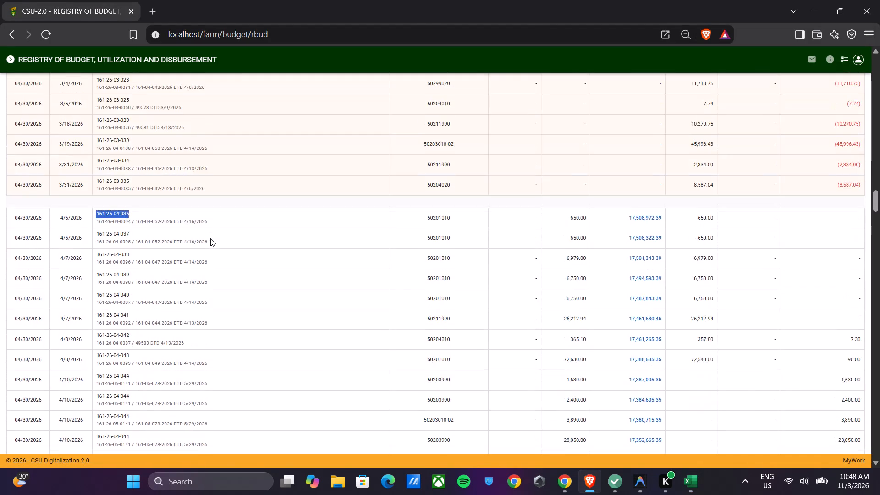
key("alt+Tab")
key("alt+Tab")
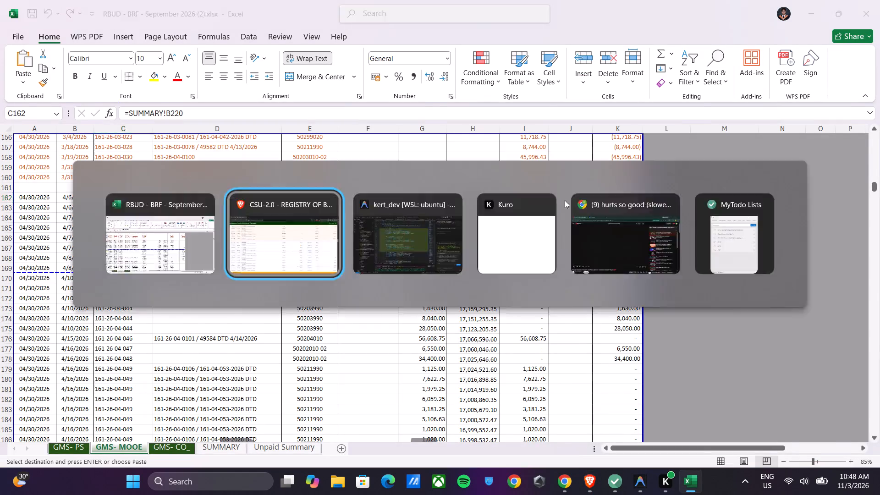
key("alt+Tab")
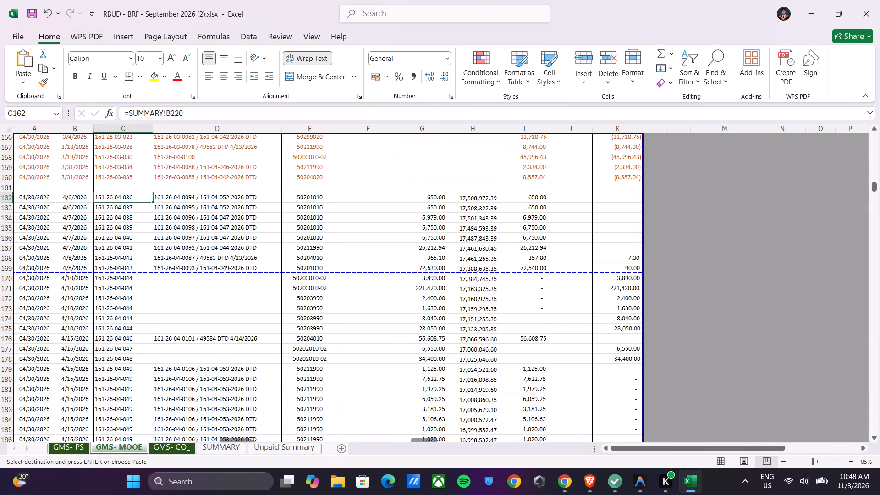
key("alt+Tab")
key("alt+Tab")
key("alt+Tab")
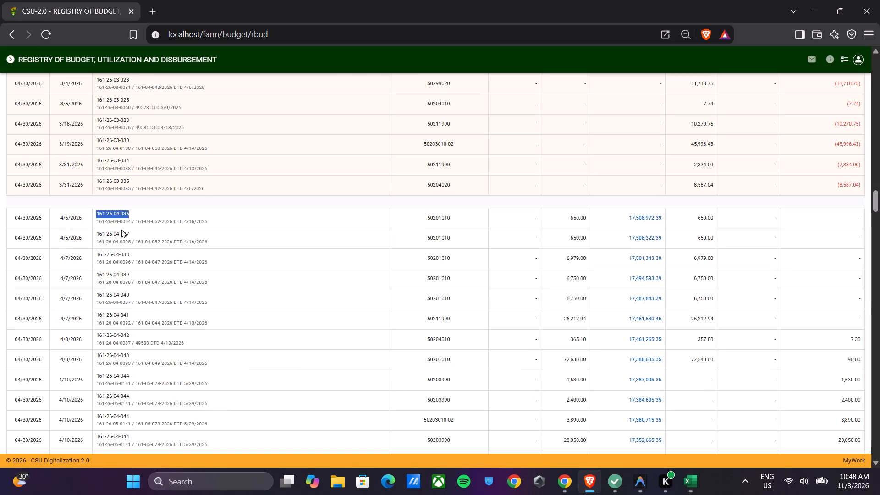
left_click_drag(138, 229, 97, 231)
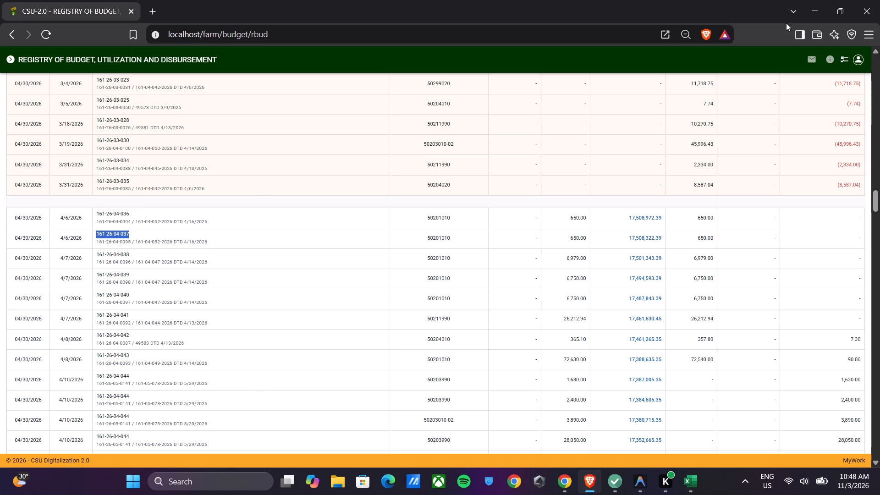
key("alt+Tab")
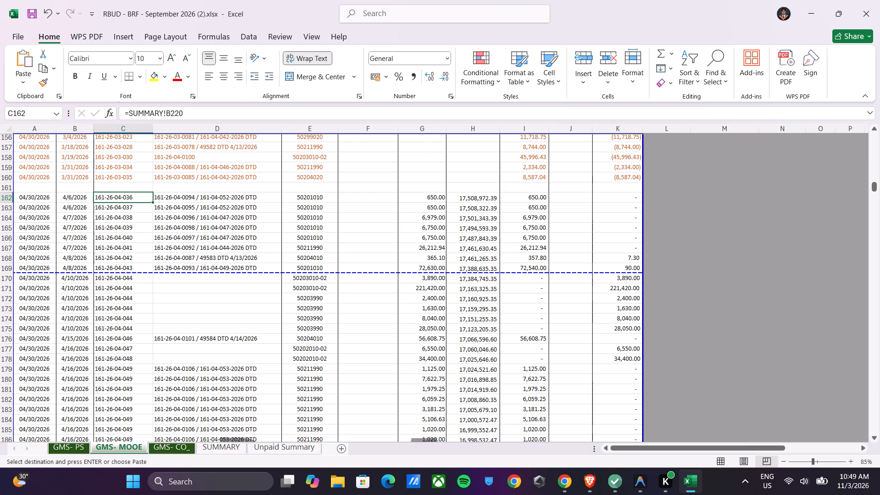
left_click(137, 203)
left_click(138, 207)
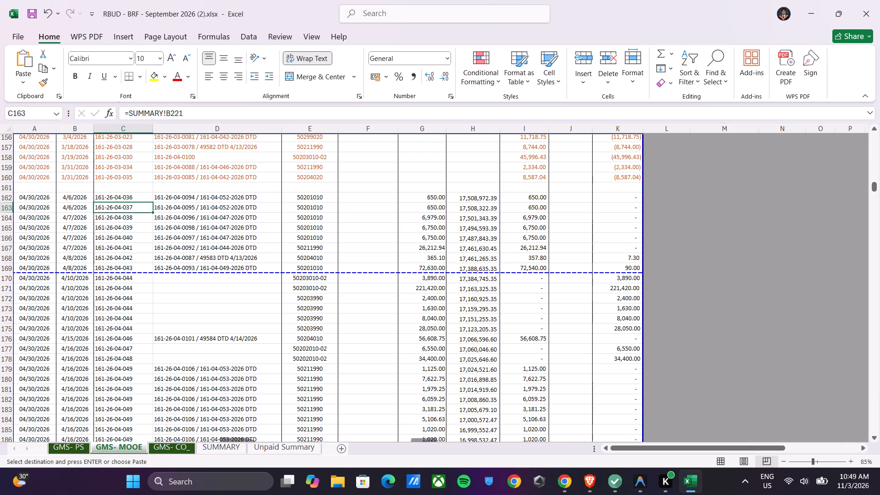
key("alt+Tab")
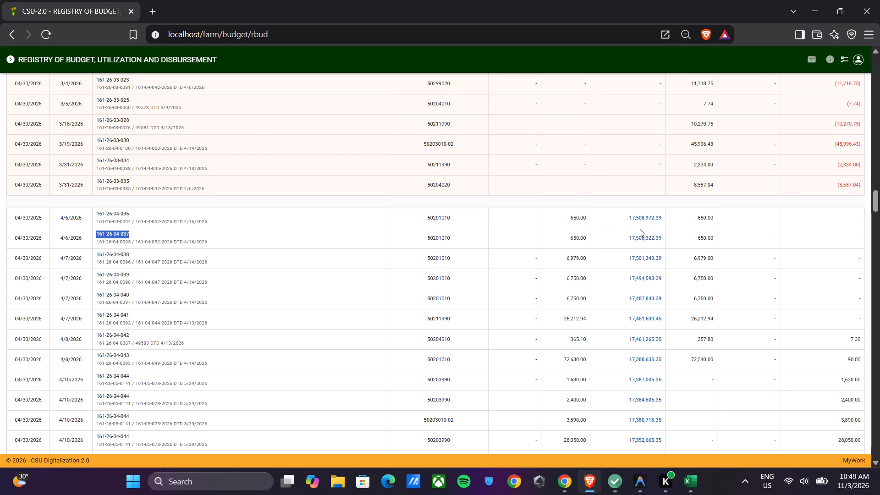
key("alt+Tab")
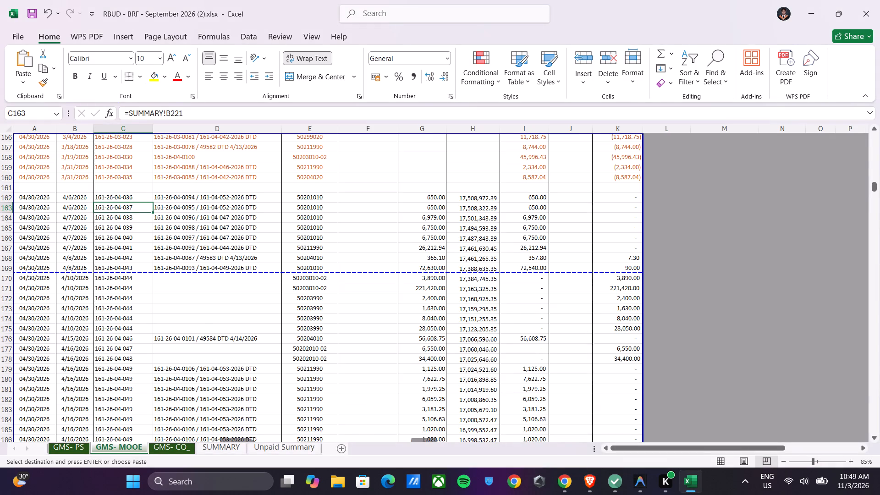
key("alt+Tab")
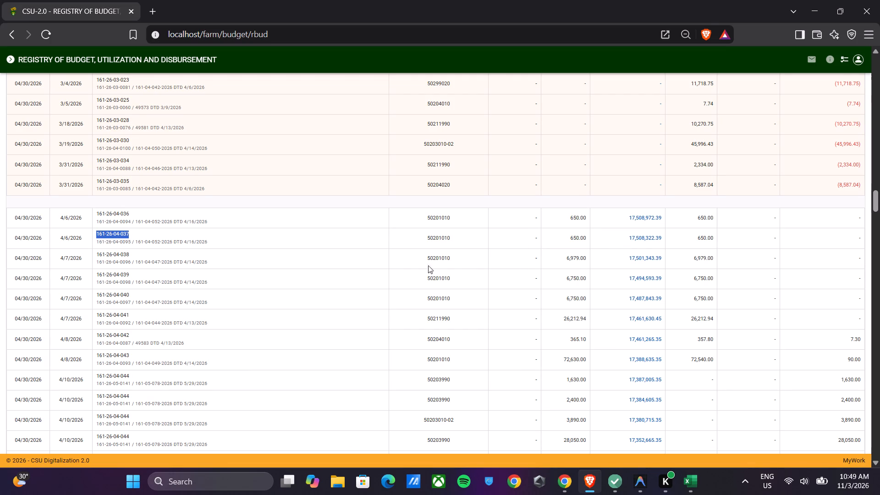
left_click(207, 262)
left_click_drag(137, 254, 104, 254)
key("alt+Tab")
left_click(135, 214)
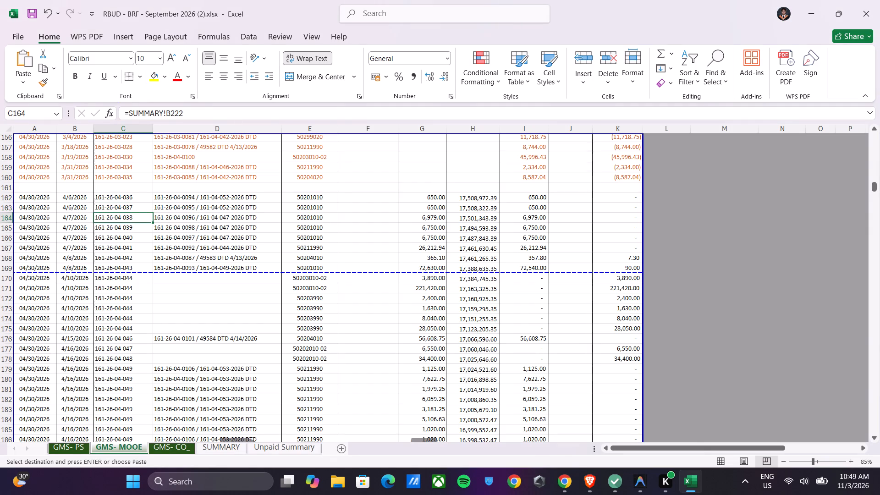
key("alt+Tab")
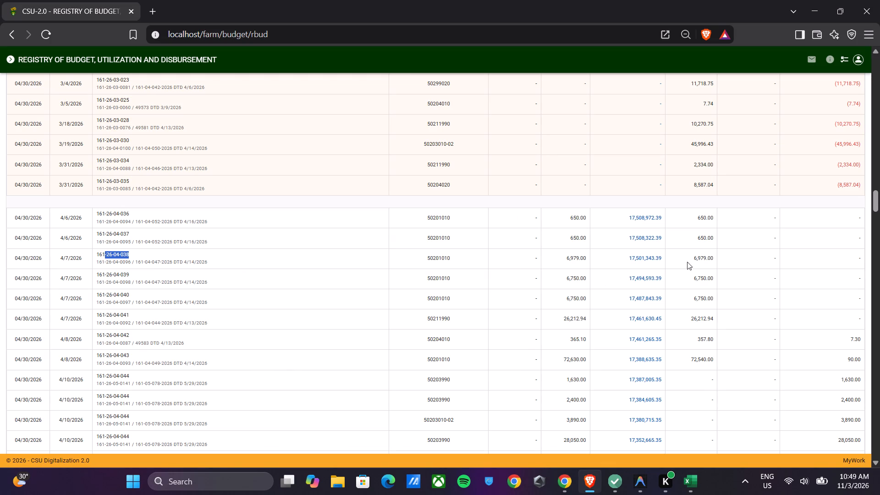
left_click_drag(688, 261, 712, 259)
key("alt+Tab")
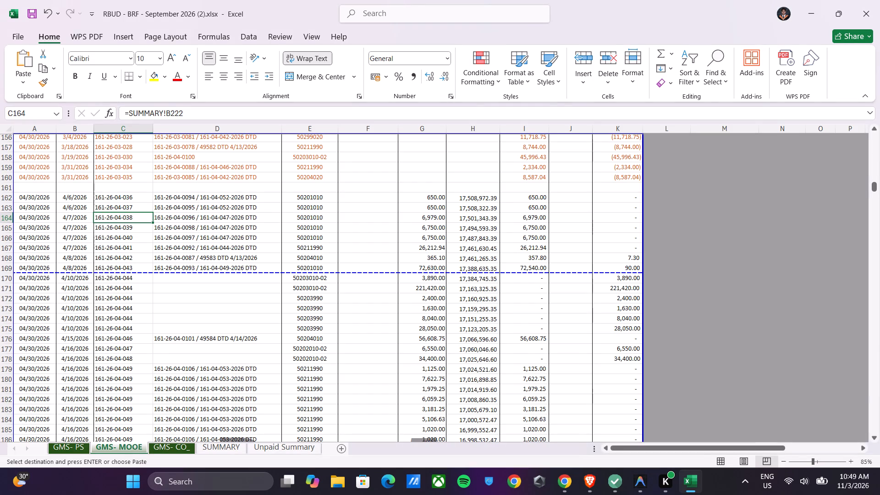
left_click_drag(129, 227, 135, 229)
key("alt+Tab")
left_click_drag(134, 272, 115, 273)
key("alt+Tab")
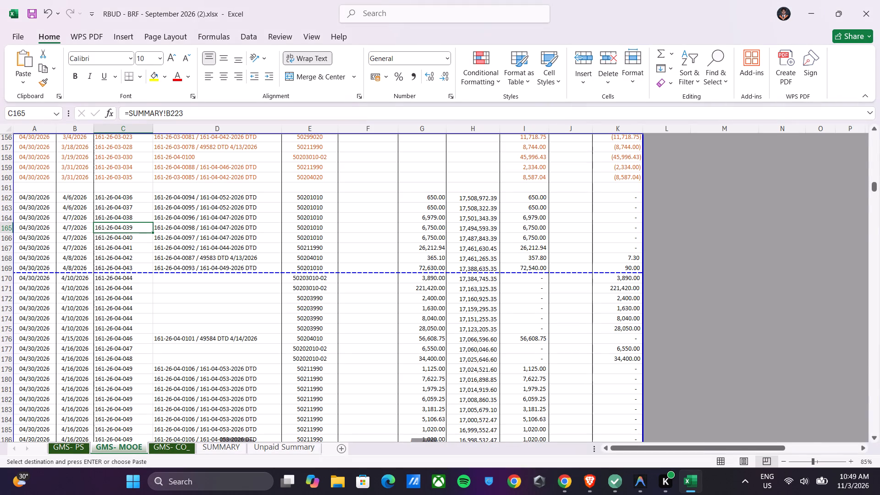
left_click(7, 227)
key("alt+Tab")
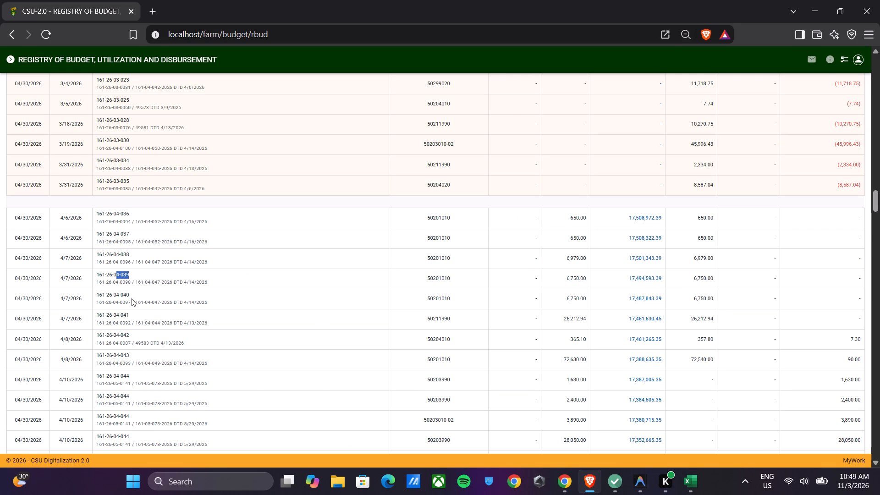
left_click_drag(134, 298, 124, 298)
key("alt+Tab")
left_click(133, 238)
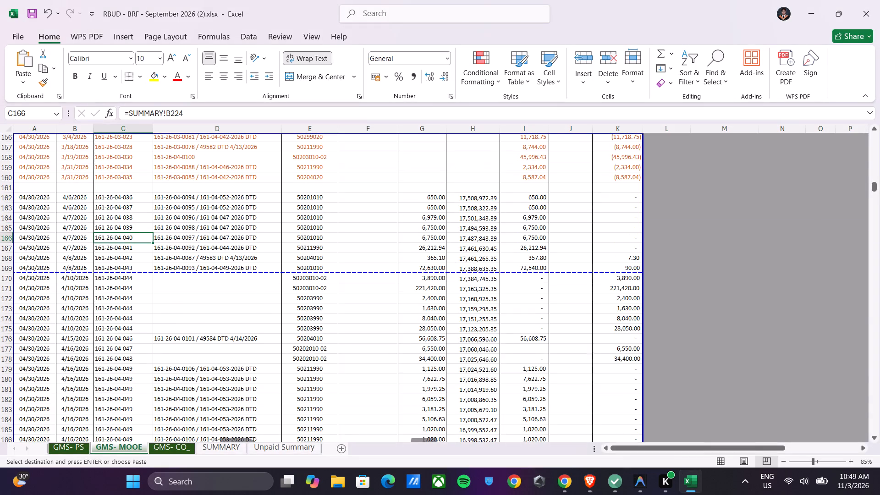
left_click(11, 241)
left_click(9, 238)
key("alt+Tab")
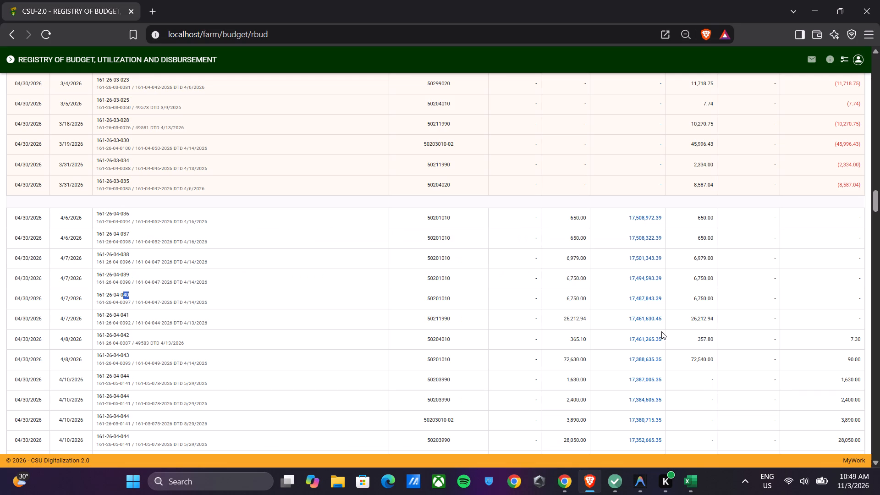
key("alt+Tab")
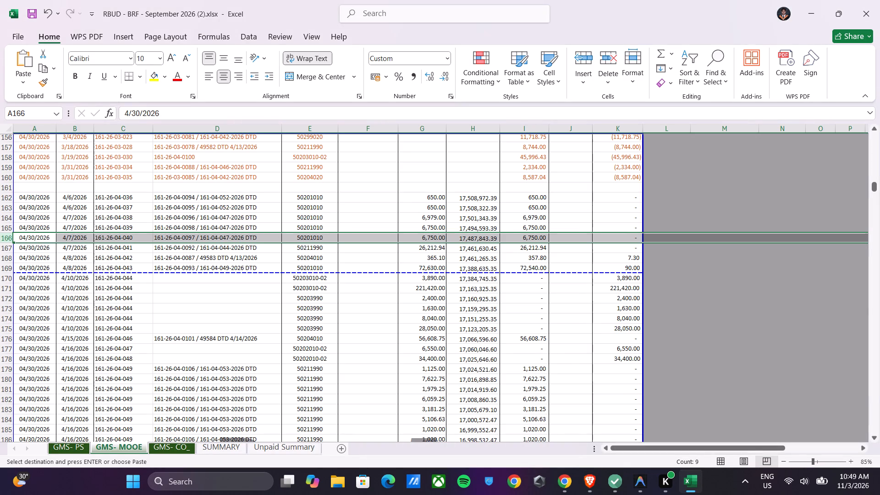
left_click(10, 247)
key("alt+Tab")
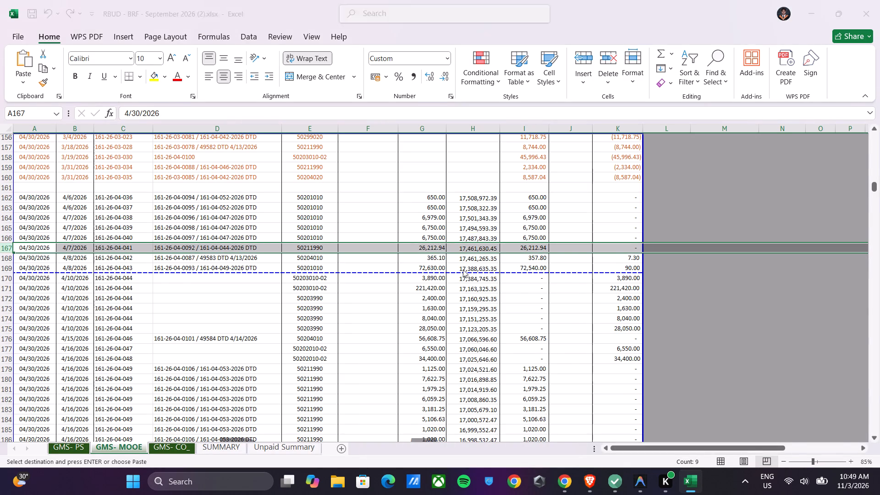
left_click_drag(130, 317, 124, 317)
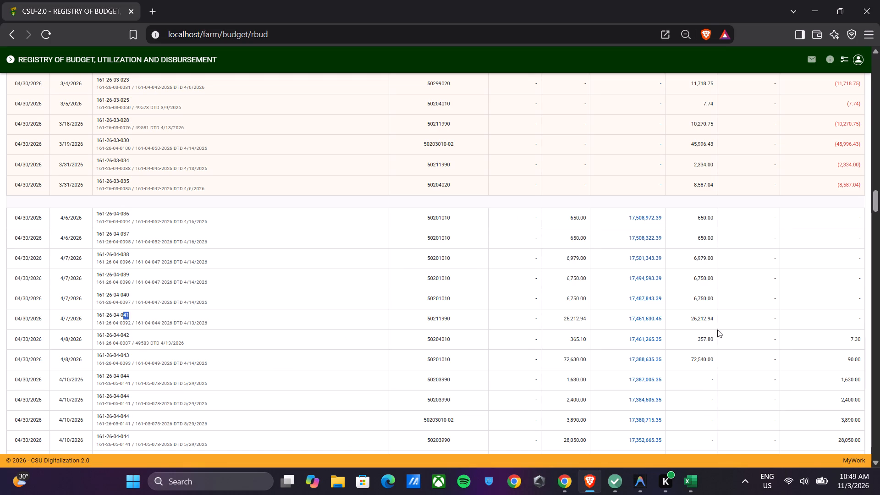
key("alt+Tab")
key("alt+Tab")
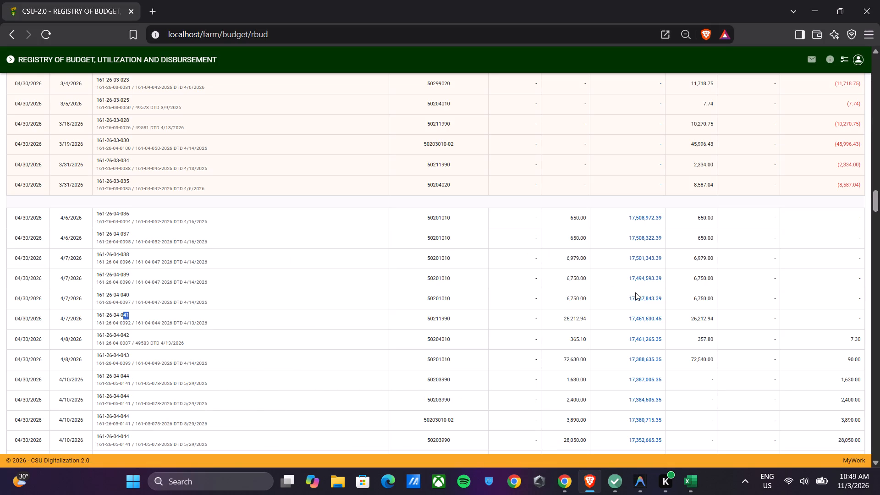
key("alt+Tab")
left_click(117, 259)
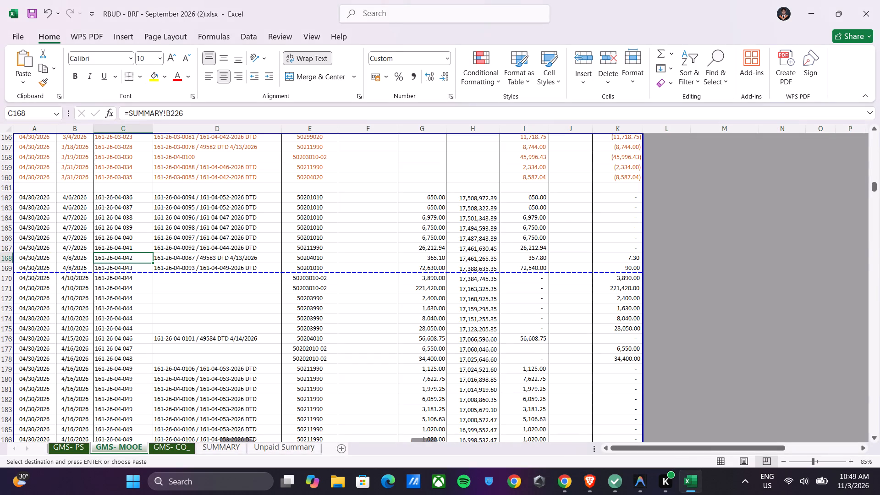
left_click(10, 258)
key("alt+Tab")
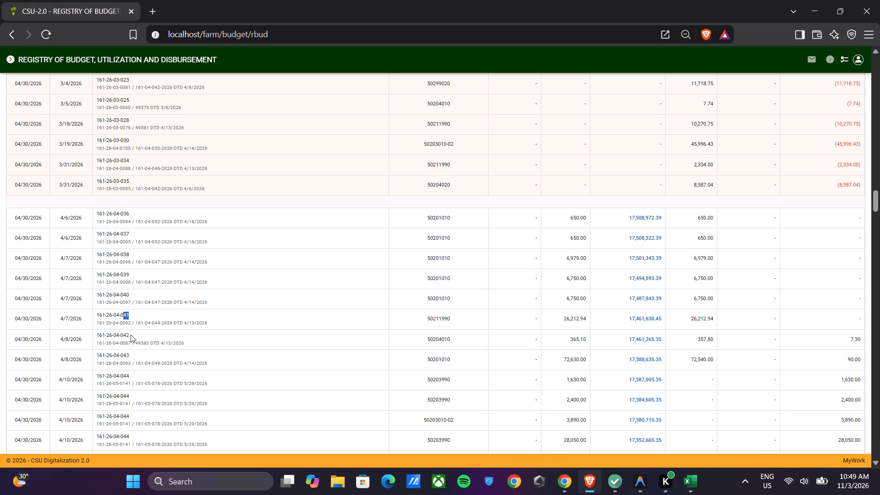
left_click_drag(132, 335, 117, 336)
key("alt+Tab")
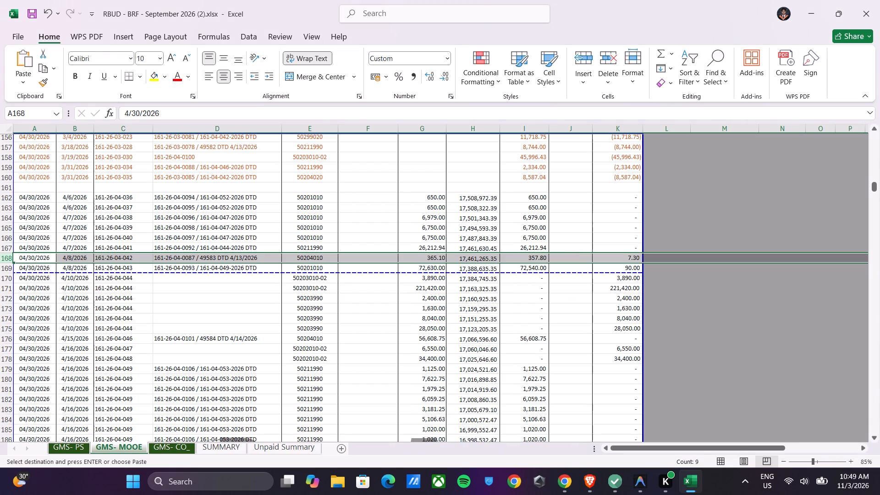
key("alt+Tab")
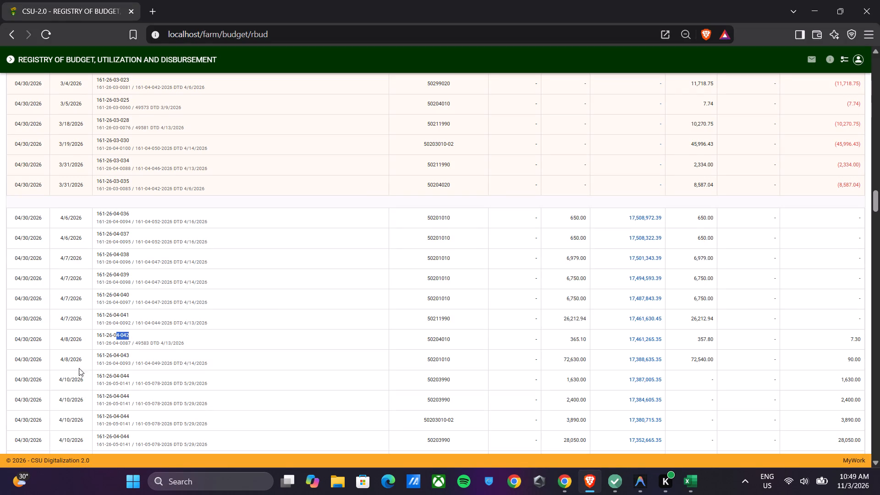
key("alt+Tab")
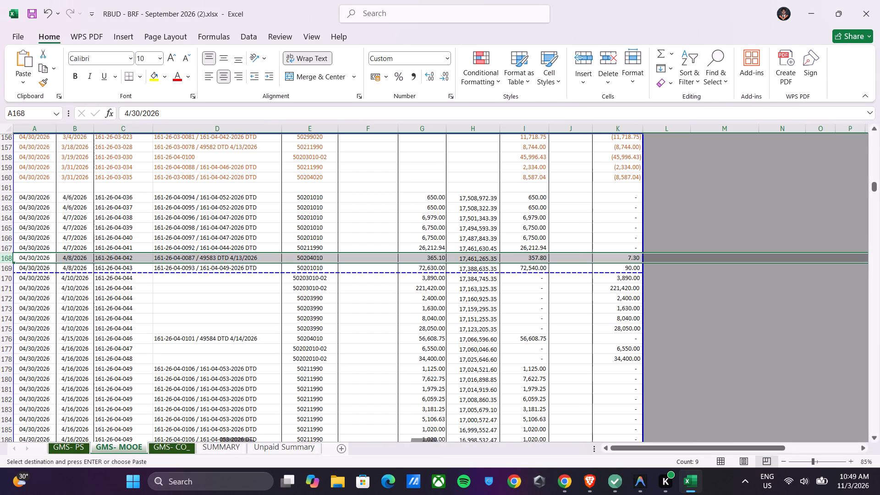
left_click(7, 270)
key("alt+Tab")
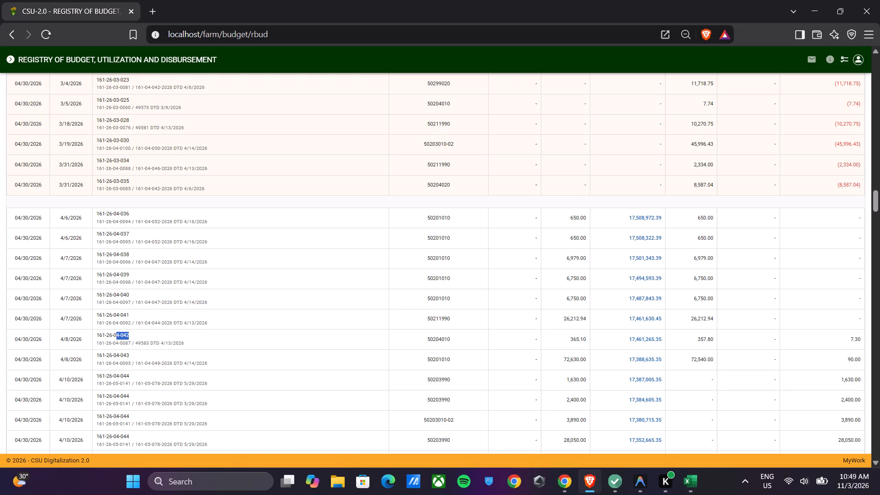
key("alt+Tab")
key("alt+Tab")
key("alt+Tab")
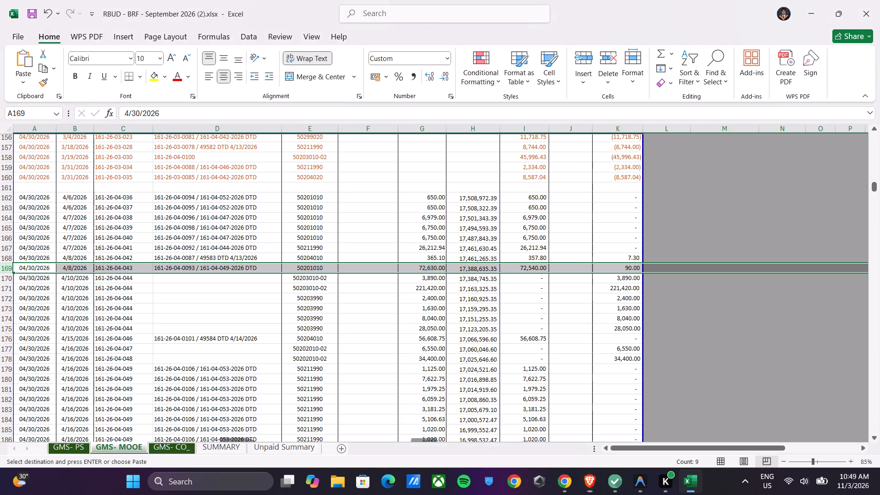
key("alt+Tab")
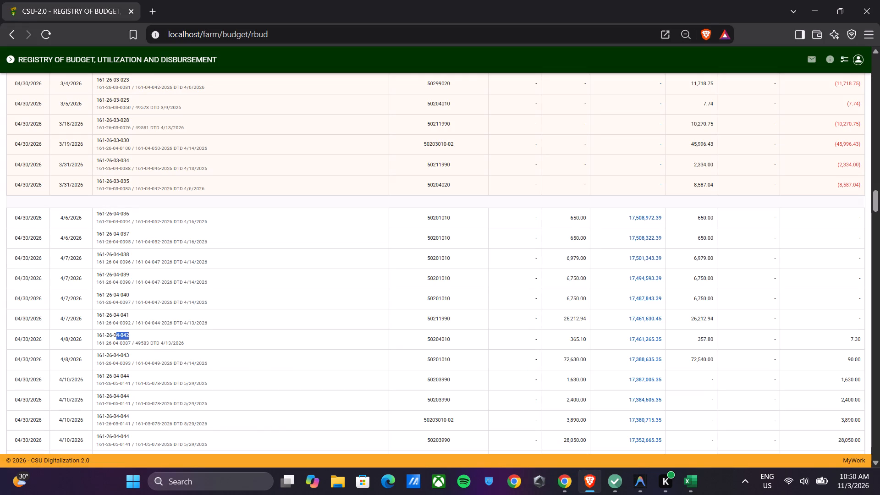
key("alt+Tab")
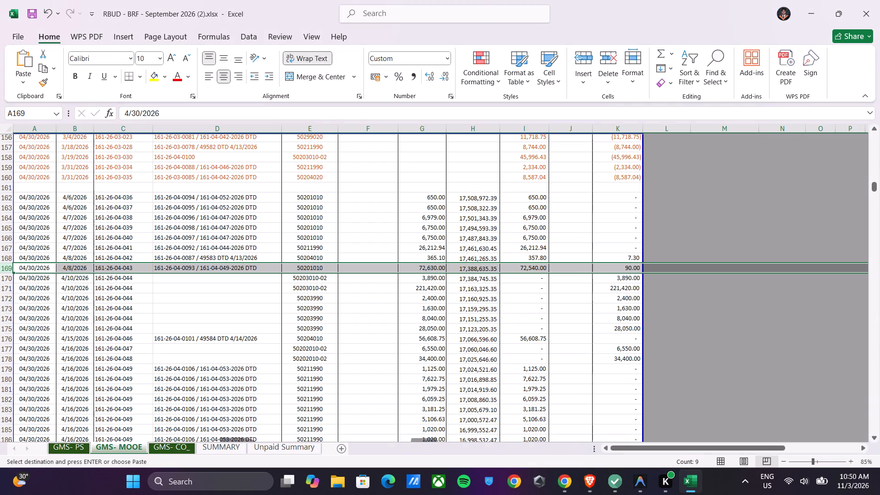
left_click(8, 269)
key("alt+Tab")
key("alt+Tab")
key("alt+Tab")
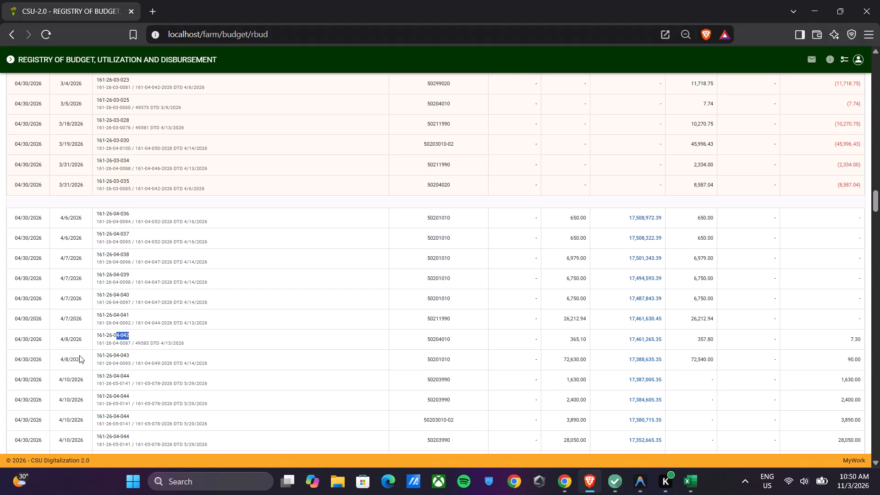
key("alt+Tab")
key("alt+Tab")
left_click_drag(14, 355, 452, 353)
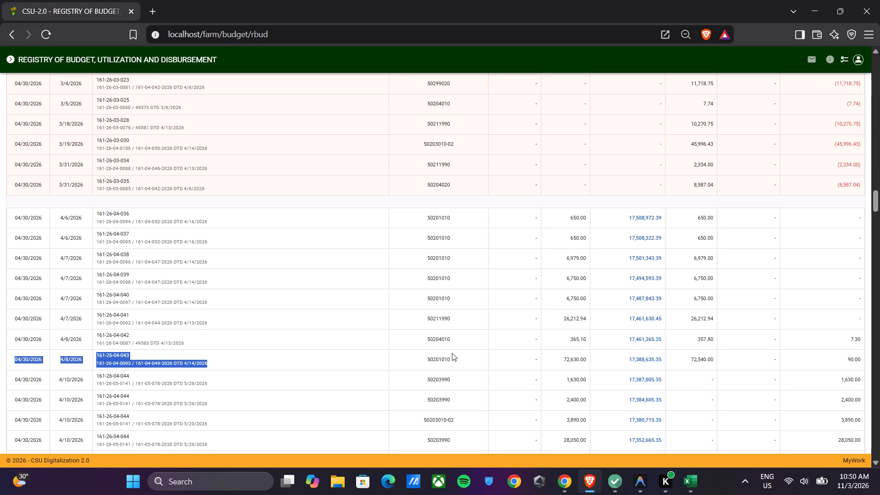
left_click_drag(452, 353, 800, 355)
key("alt+Tab")
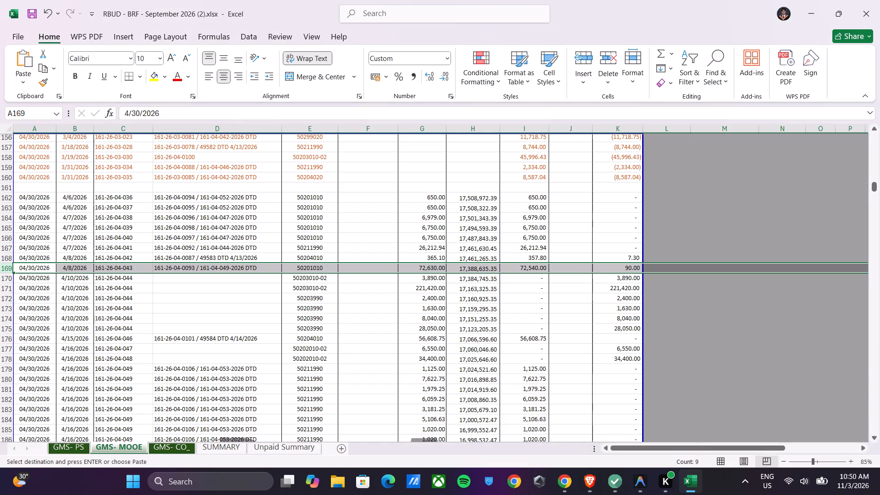
key("alt+Tab")
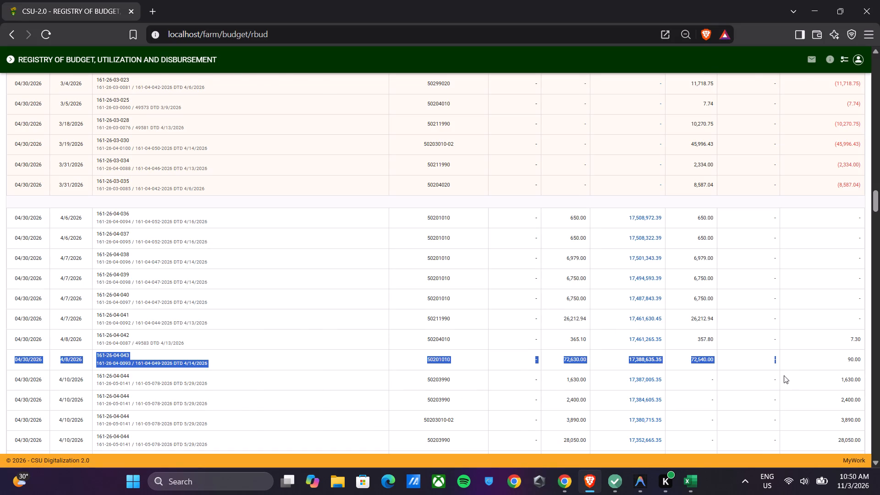
key("alt+Tab")
left_click(7, 277)
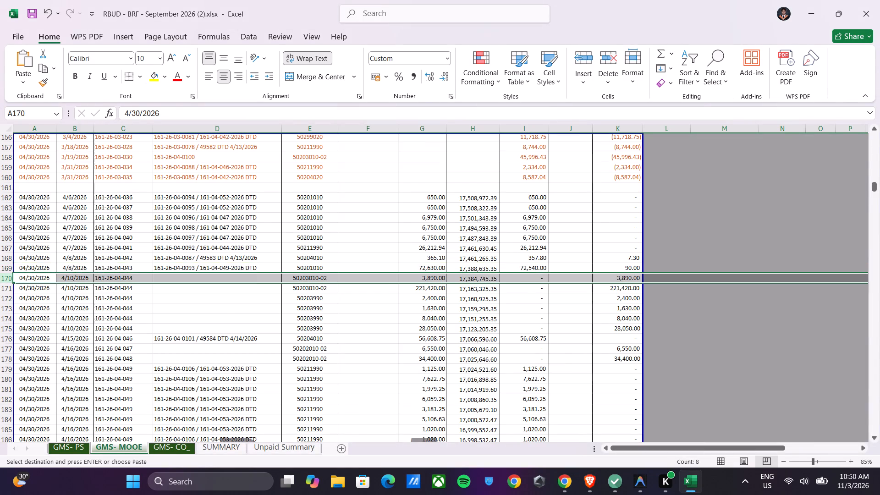
key("alt+Tab")
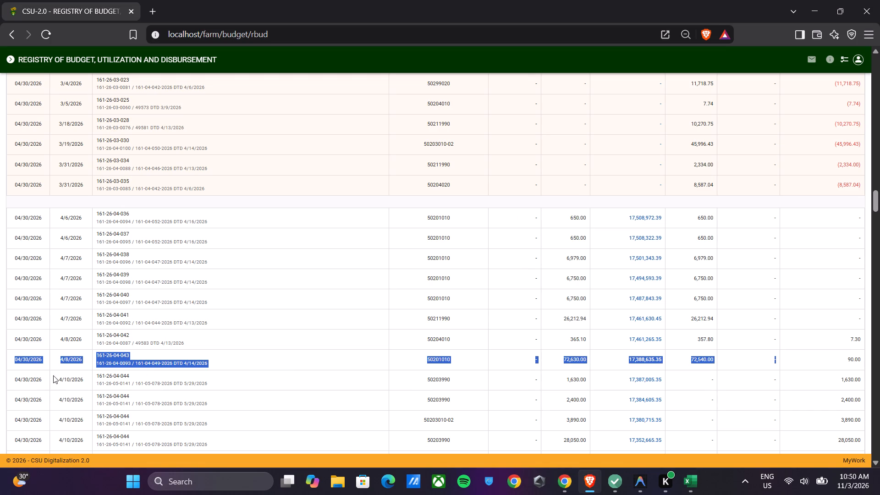
left_click_drag(15, 378, 49, 381)
key("alt+Tab")
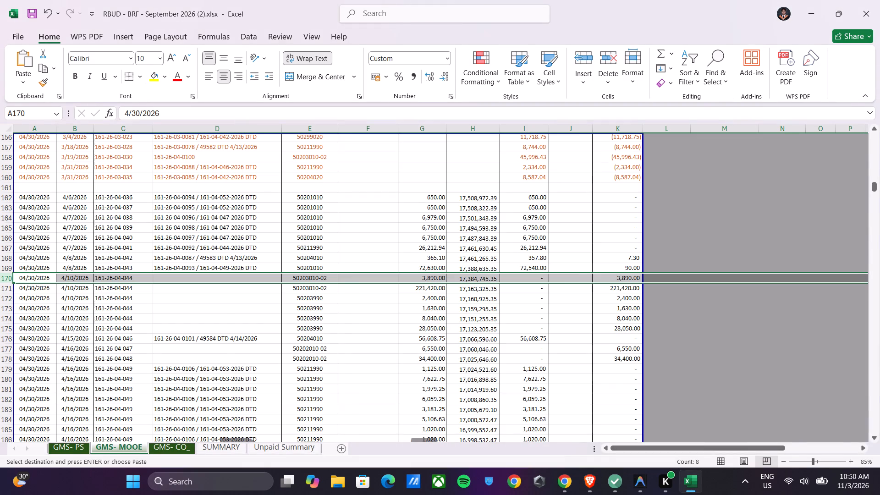
key("alt+Tab")
scroll(427, 368, "down", 1)
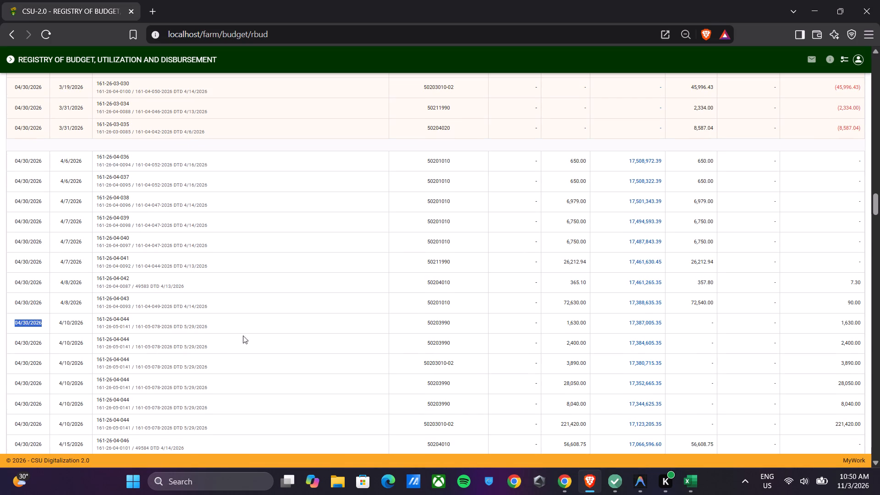
key("alt+Tab")
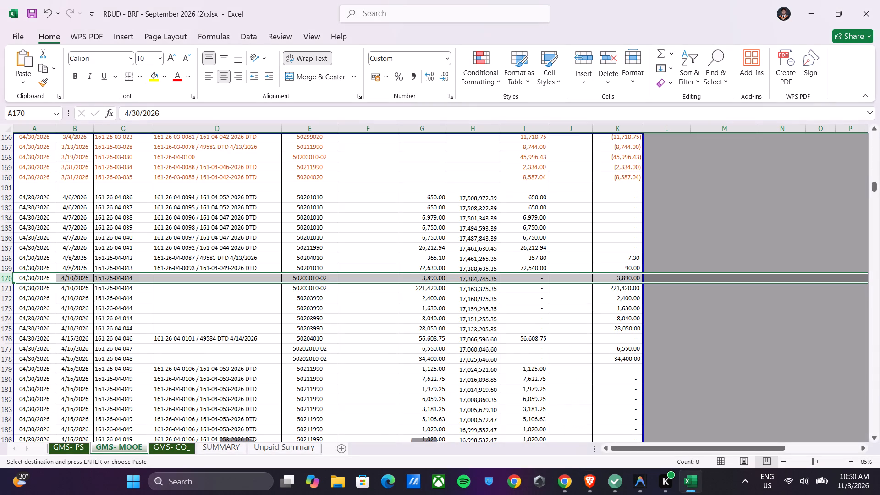
left_click(311, 278)
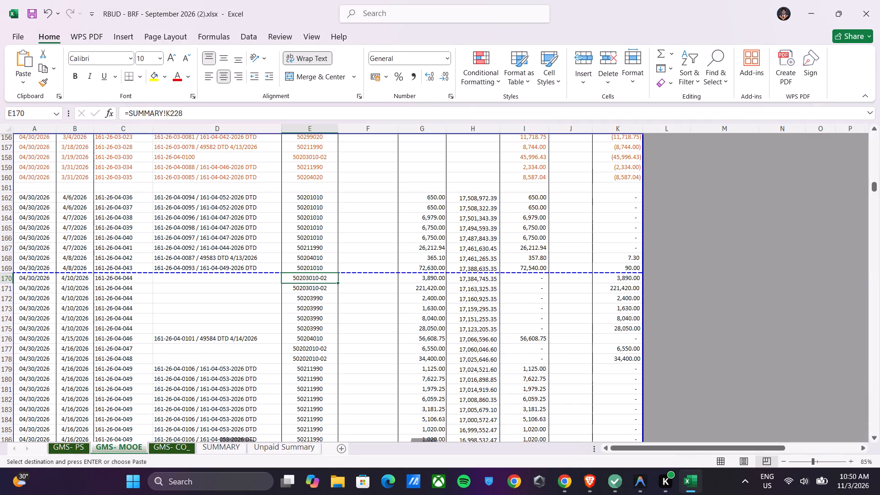
left_click(311, 278)
left_click(299, 295)
double_click(371, 298)
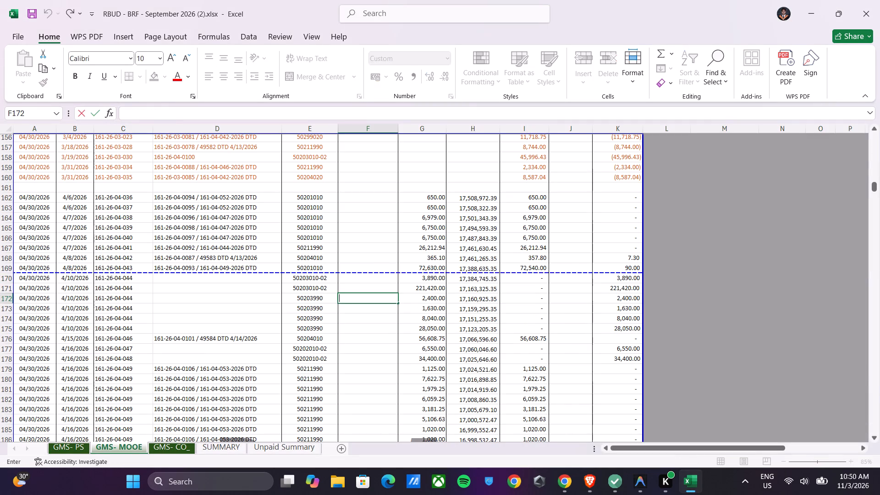
double_click(368, 285)
key("Return")
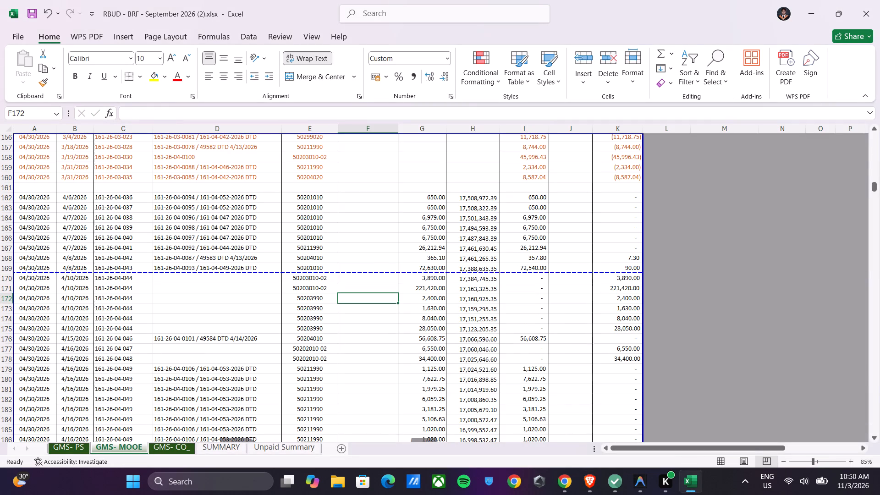
left_click(384, 277)
left_click(309, 280)
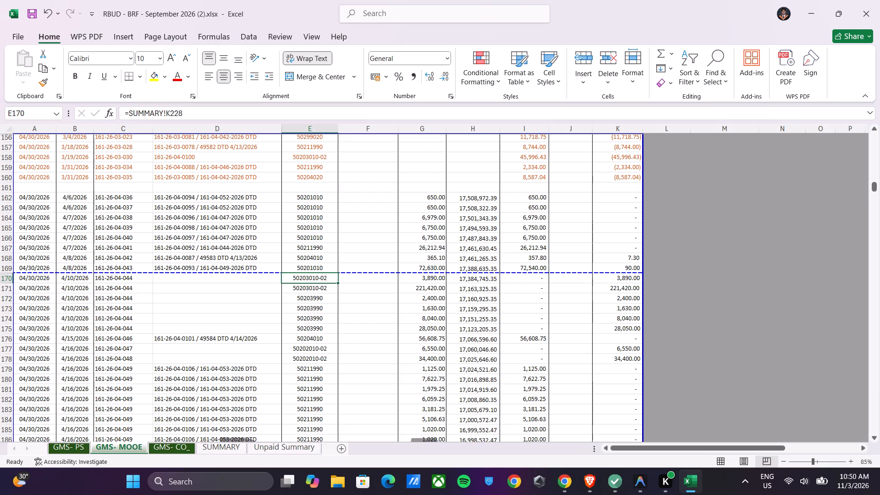
key("alt+Tab")
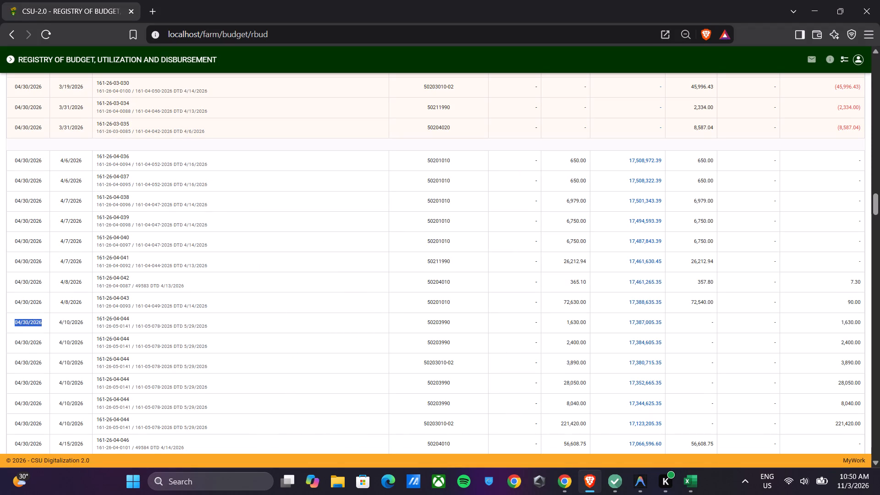
key("alt+Tab")
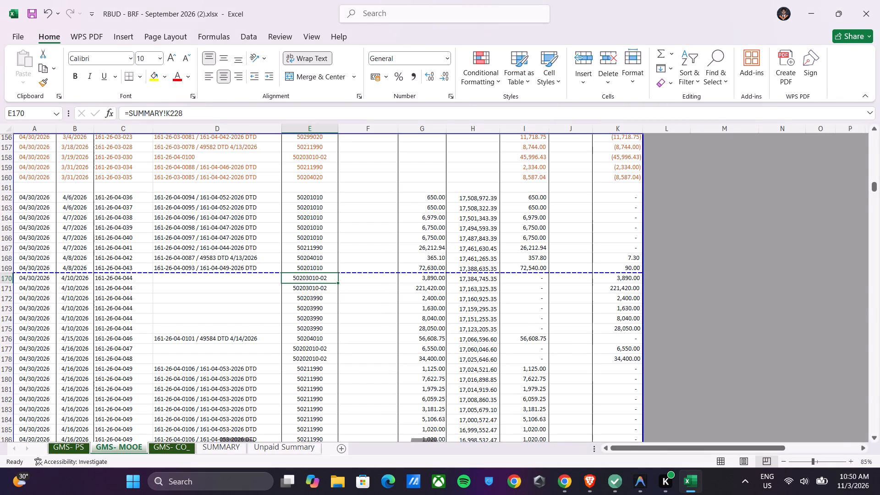
key("alt+Tab")
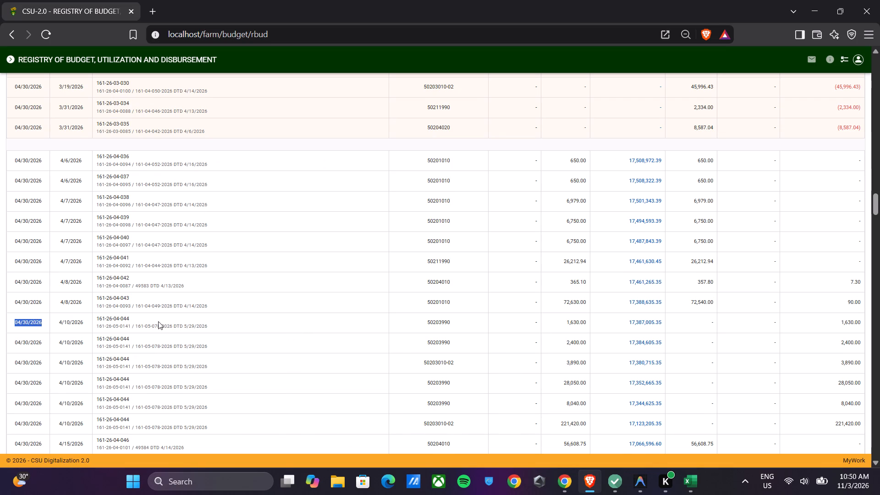
scroll(154, 324, "down", 2)
scroll(727, 129, "up", 3)
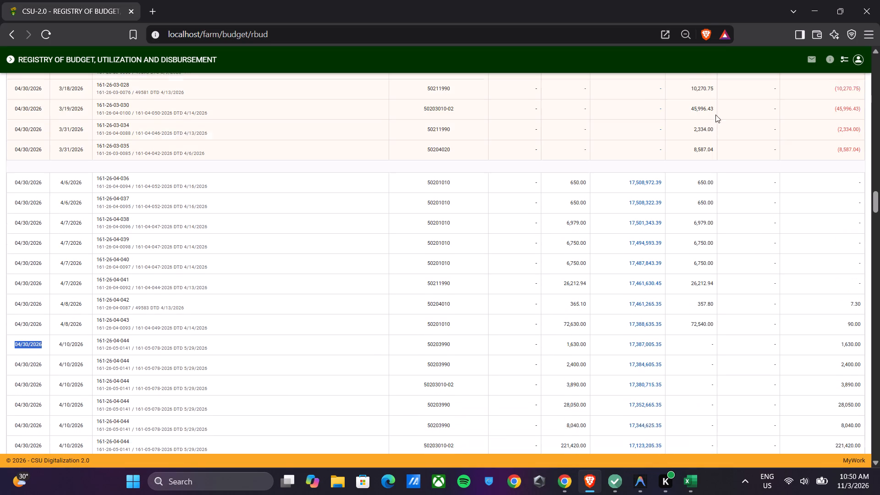
left_click(684, 38)
left_click(699, 60)
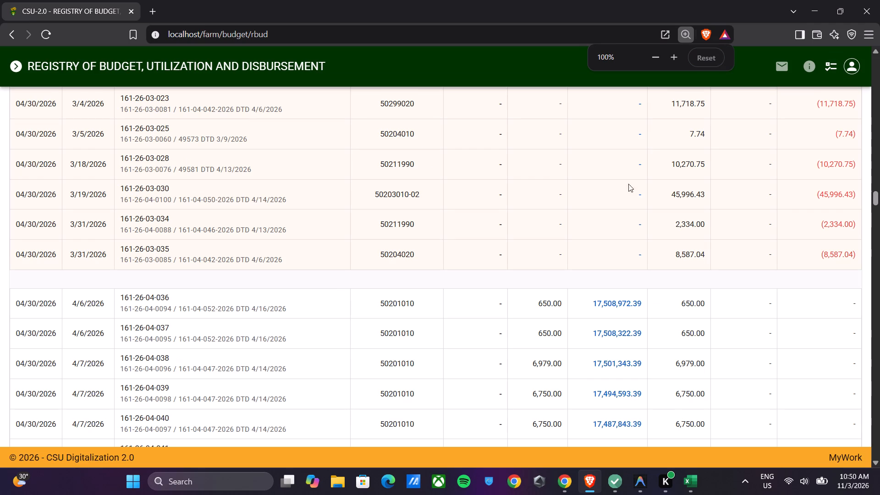
left_click(655, 56)
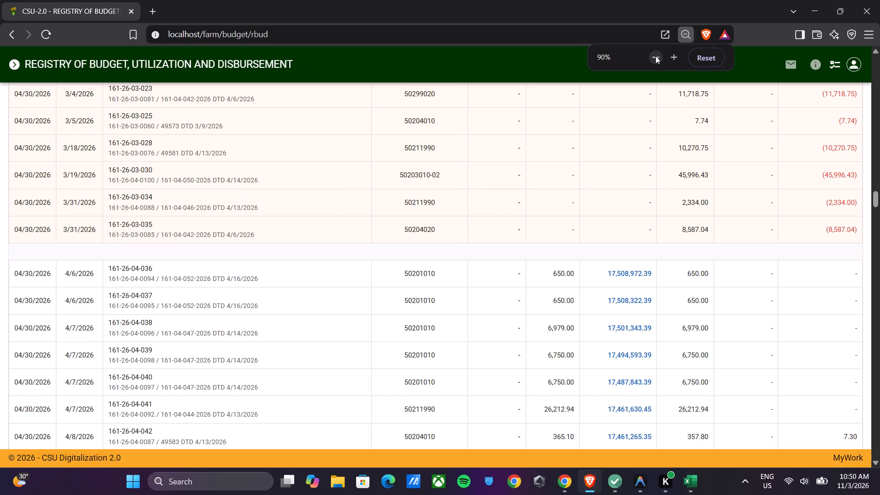
scroll(507, 181, "down", 3)
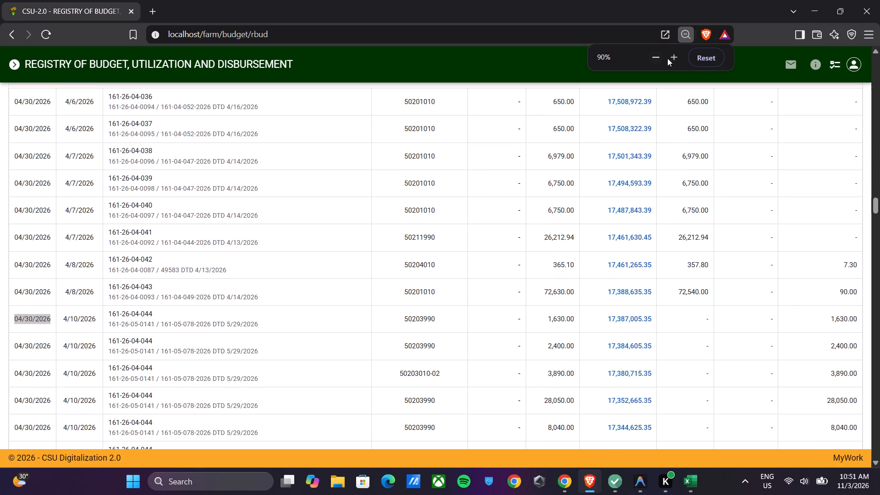
left_click(689, 57)
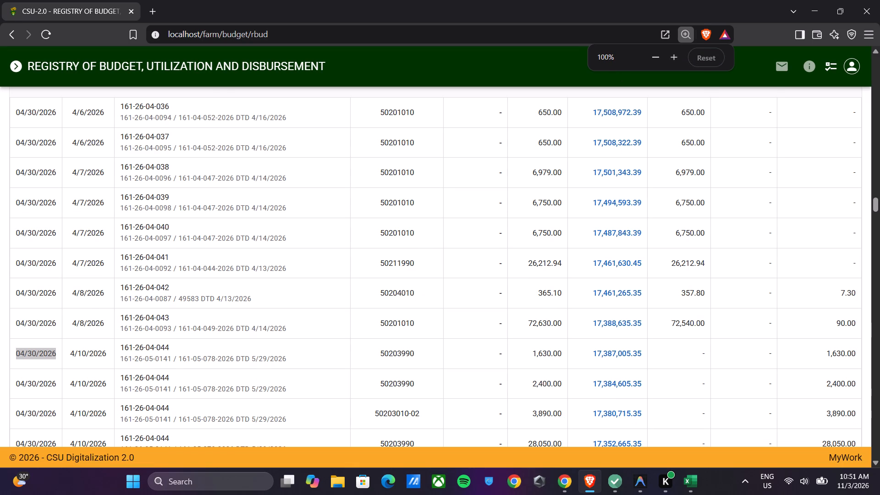
scroll(152, 314, "down", 1)
left_click_drag(125, 291, 168, 289)
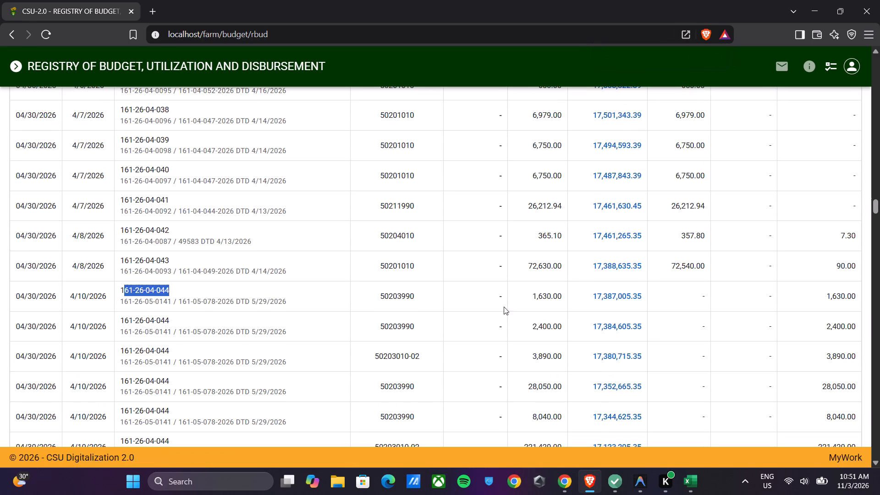
key("alt+Tab")
key("alt+Tab")
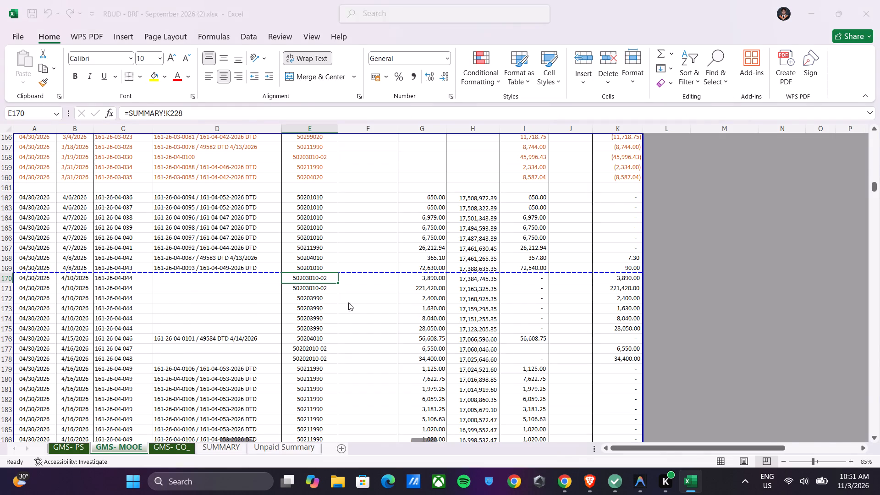
scroll(121, 302, "down", 1)
left_click(171, 233)
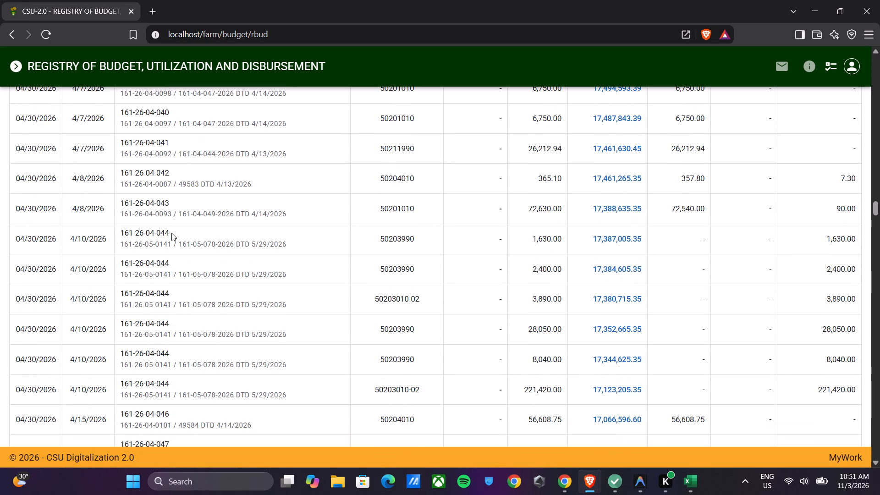
left_click_drag(172, 233, 154, 236)
left_click_drag(170, 262, 160, 265)
left_click_drag(170, 295, 160, 299)
left_click_drag(170, 326, 163, 329)
left_click_drag(180, 352, 169, 355)
left_click_drag(174, 353, 165, 357)
scroll(179, 346, "down", 1)
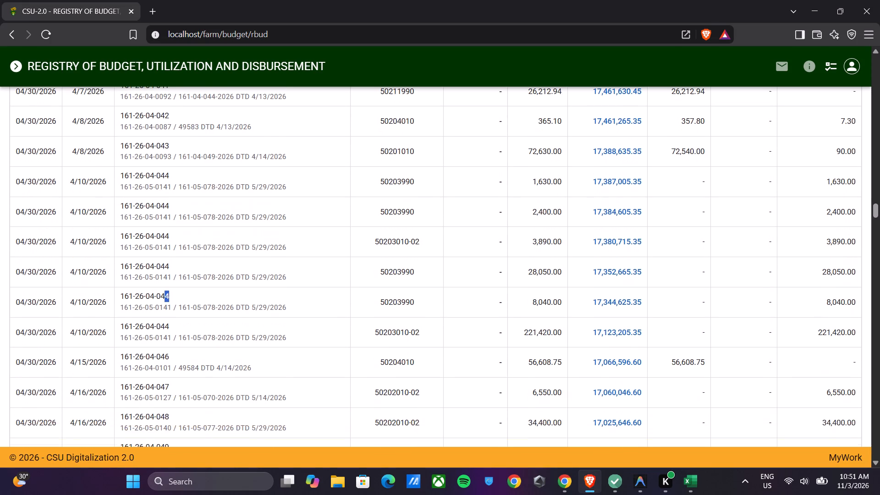
left_click_drag(170, 330, 163, 333)
key("alt+Tab")
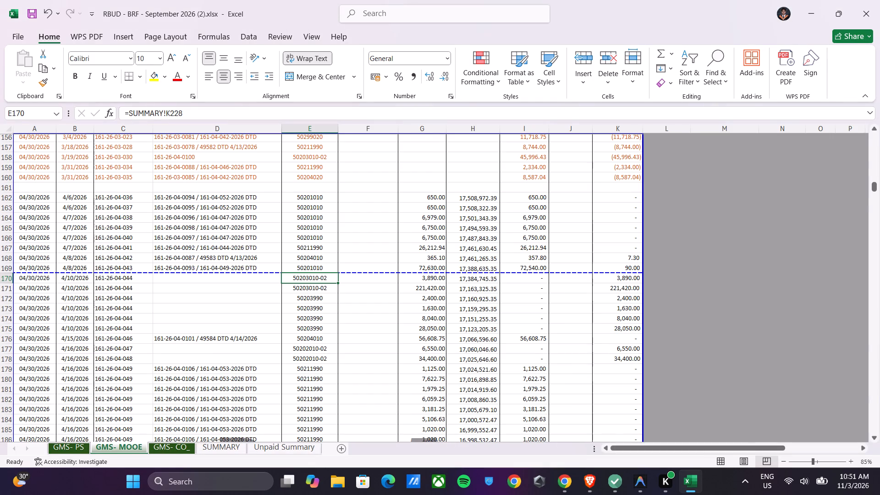
left_click(131, 277)
left_click(134, 288)
left_click(134, 300)
left_click(135, 309)
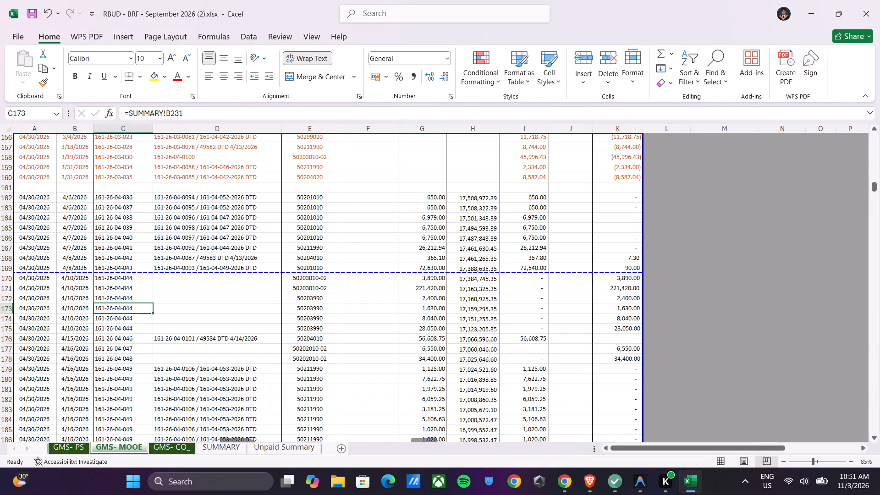
left_click(135, 319)
left_click(135, 330)
left_click(215, 278)
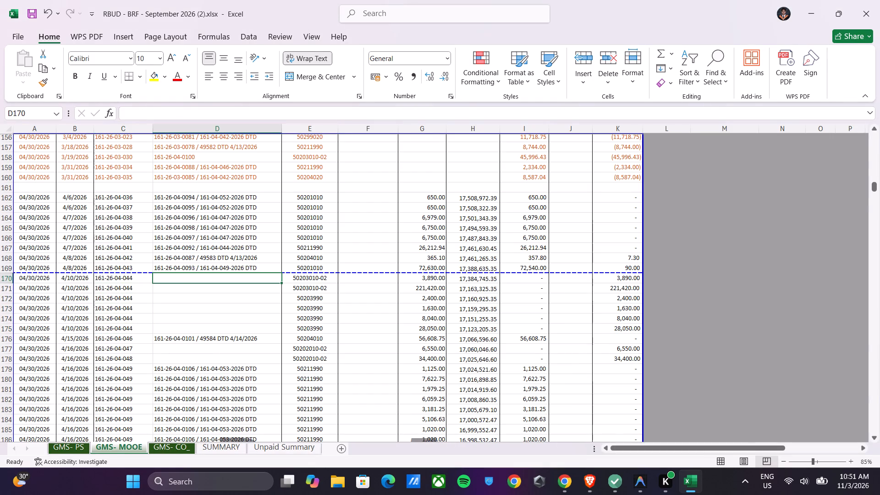
key("alt+Tab")
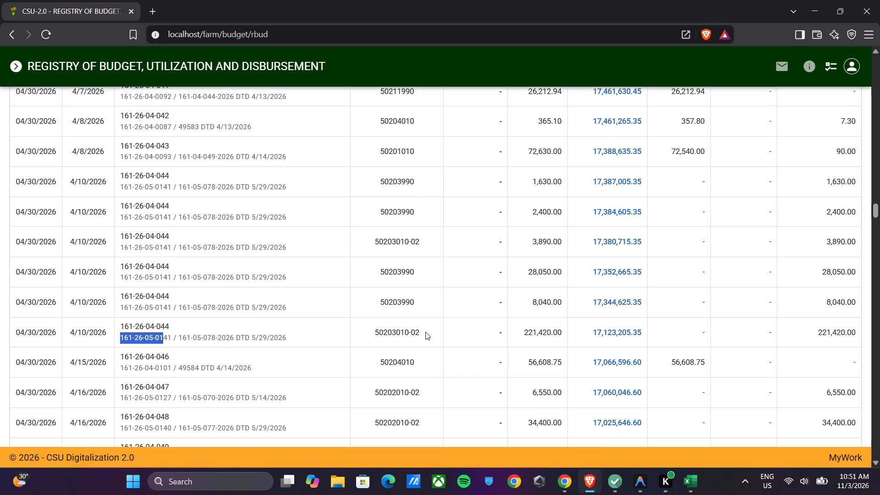
left_click_drag(423, 332, 399, 330)
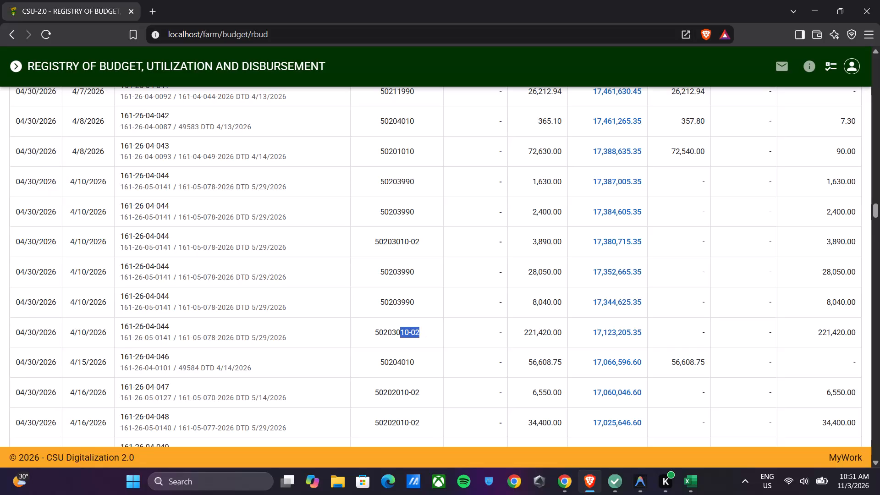
key("alt+Tab")
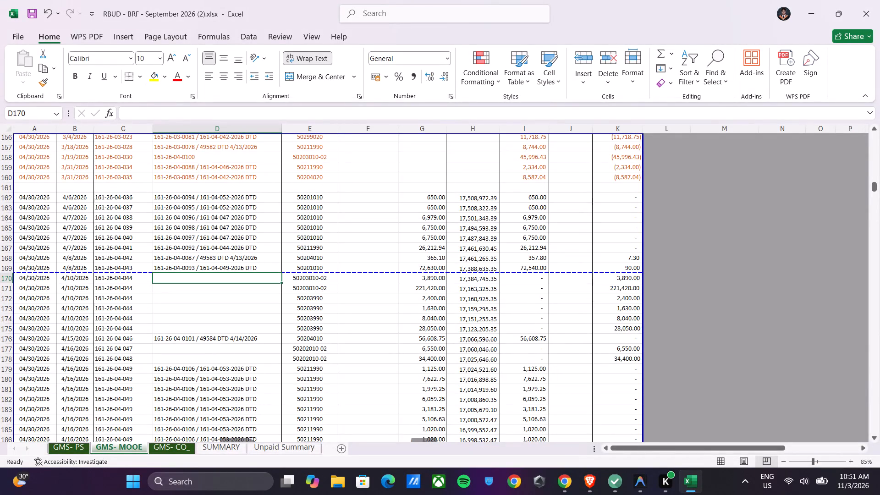
left_click(315, 280)
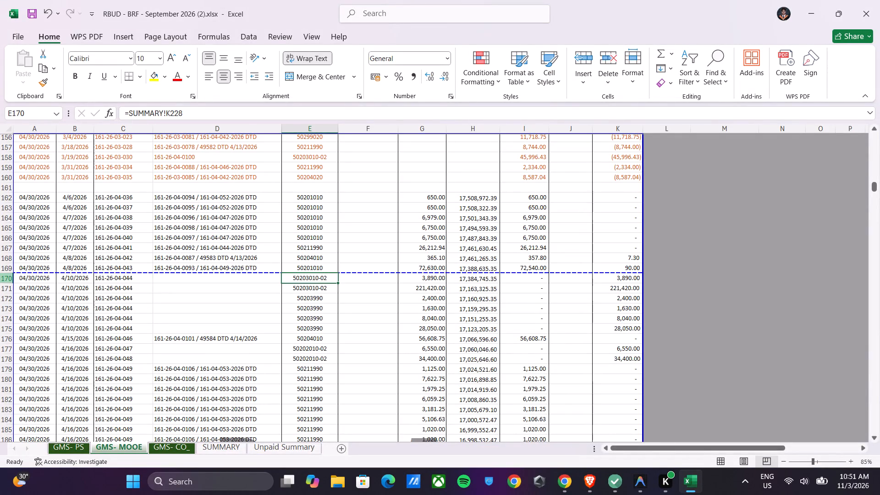
left_click(6, 277)
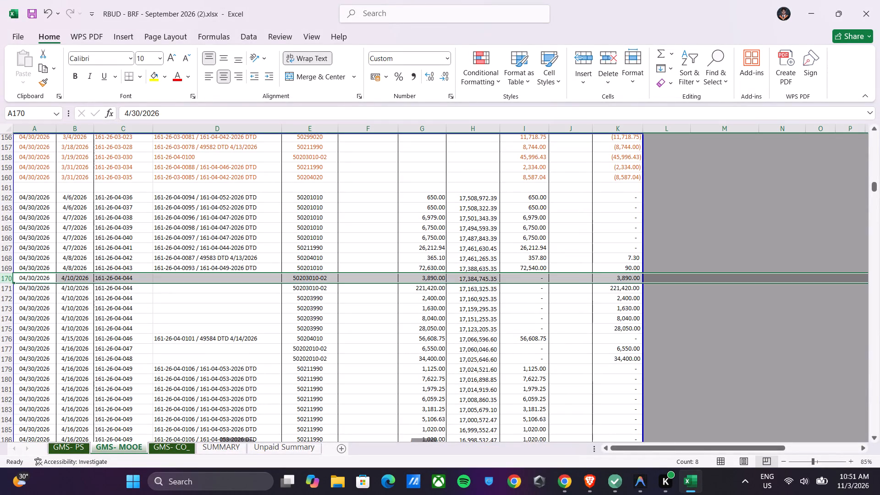
key("alt+Tab")
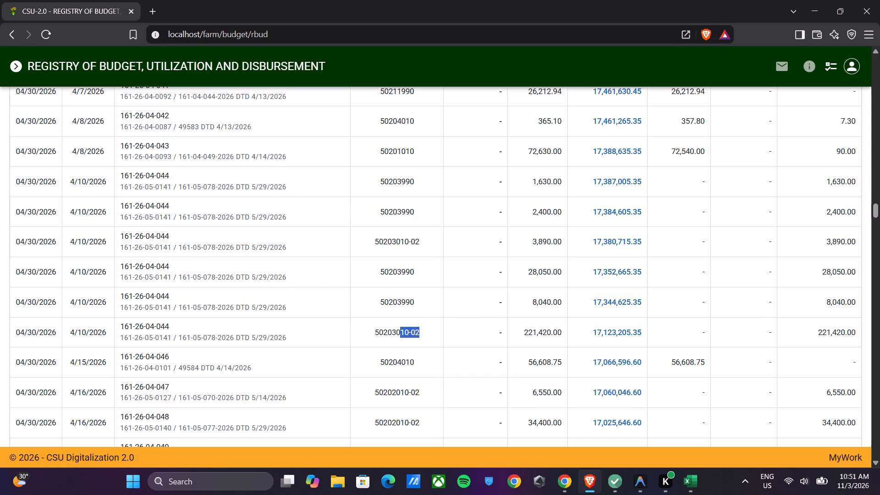
left_click_drag(535, 241, 566, 242)
key("alt+Tab")
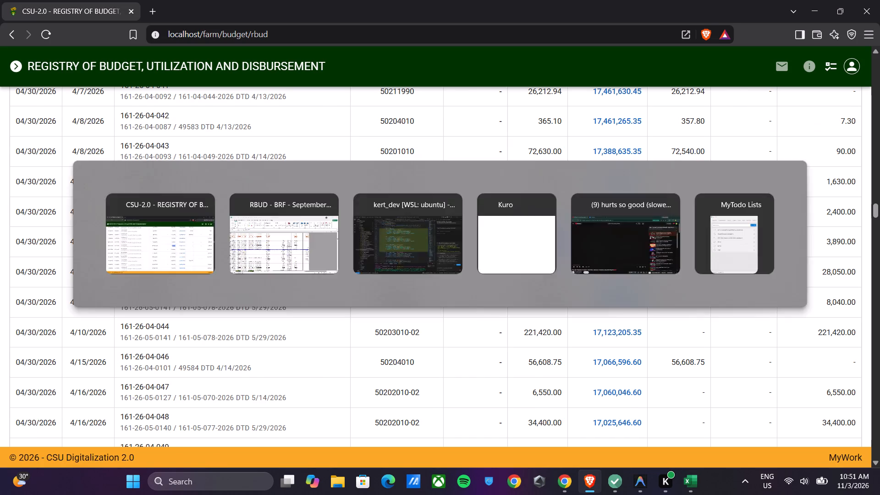
left_click(317, 287)
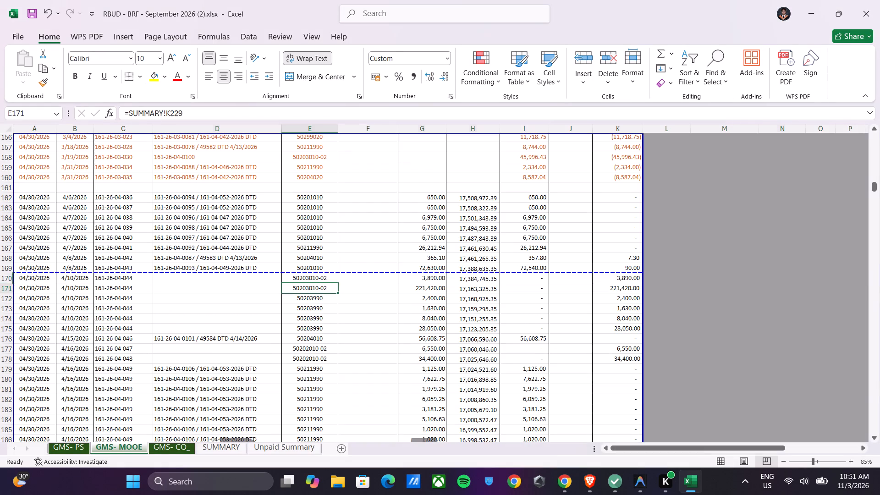
left_click(5, 289)
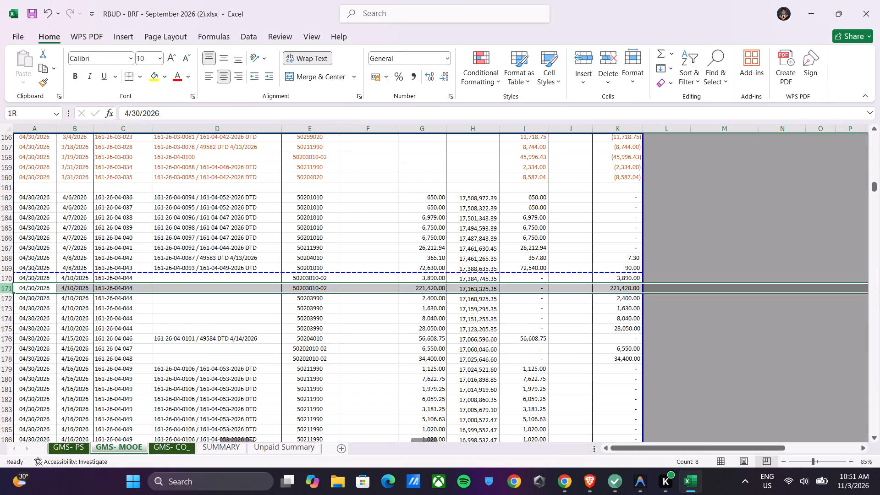
key("alt+Tab")
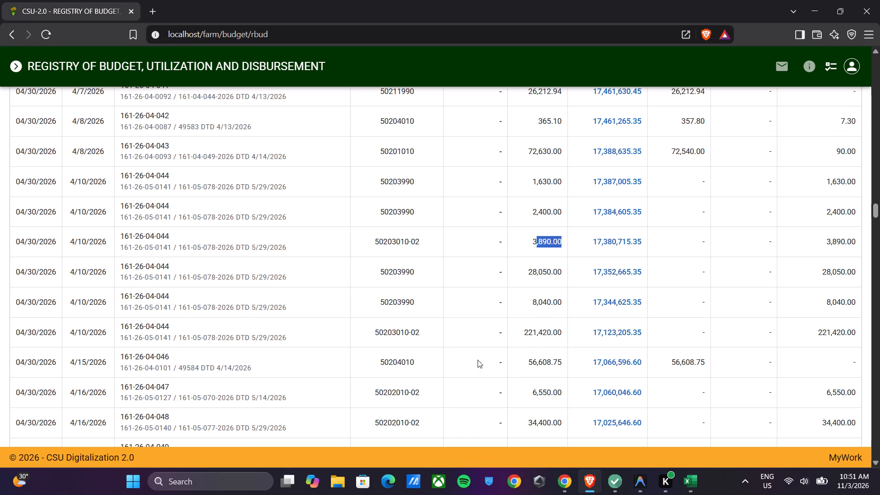
key("alt+Tab")
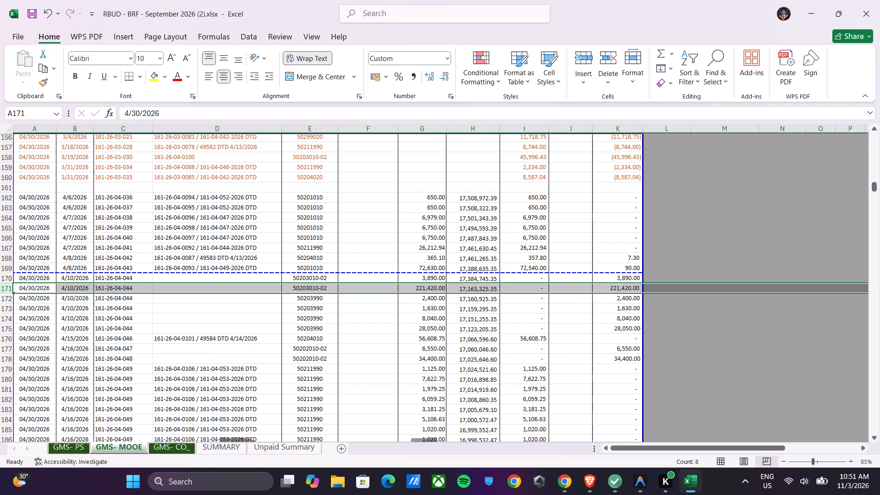
key("alt+Tab")
key("alt+Tab")
left_click(5, 297)
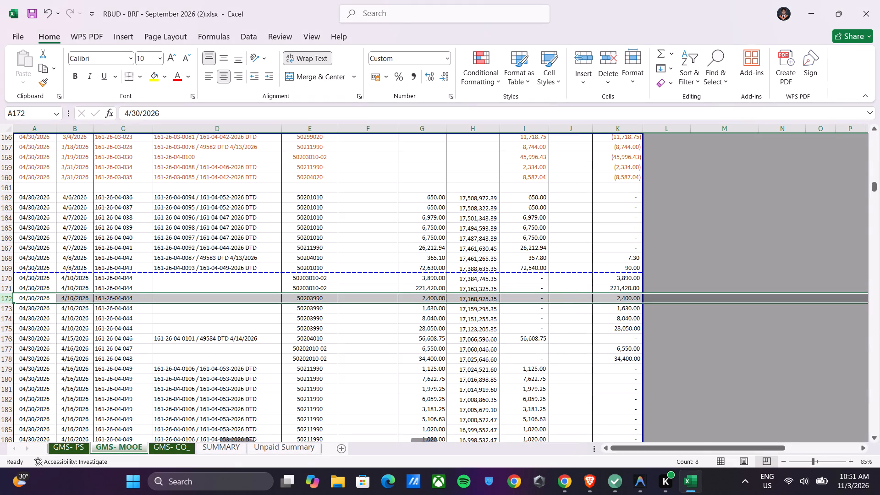
key("alt+Tab")
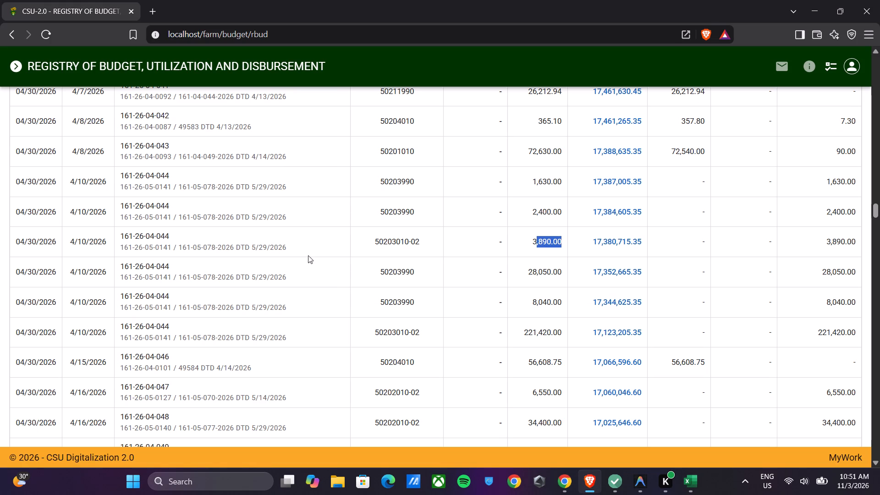
key("alt+Tab")
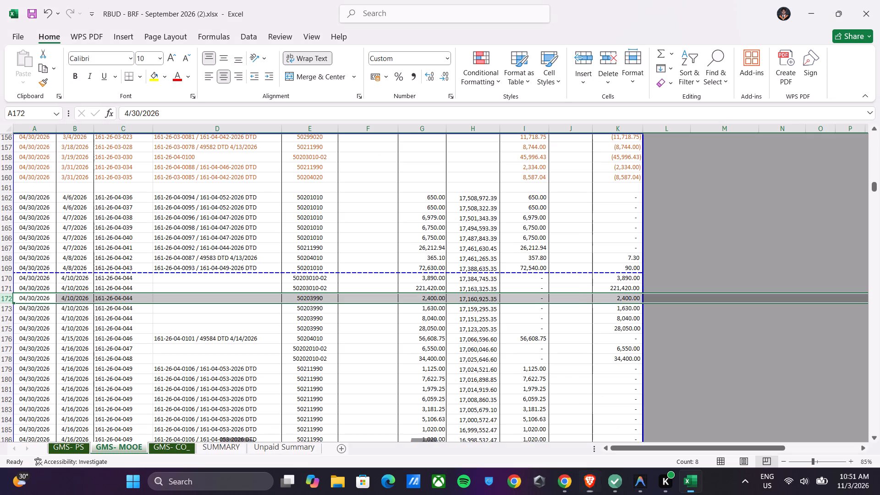
key("alt+Tab")
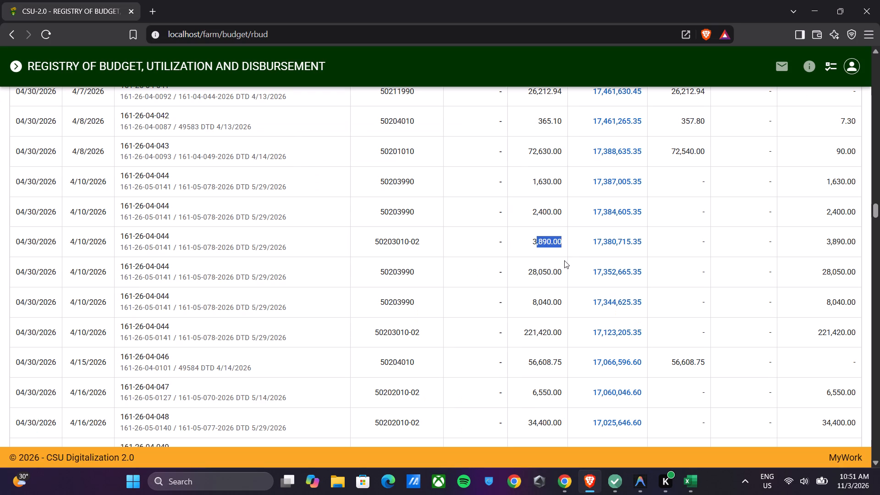
key("alt+Tab")
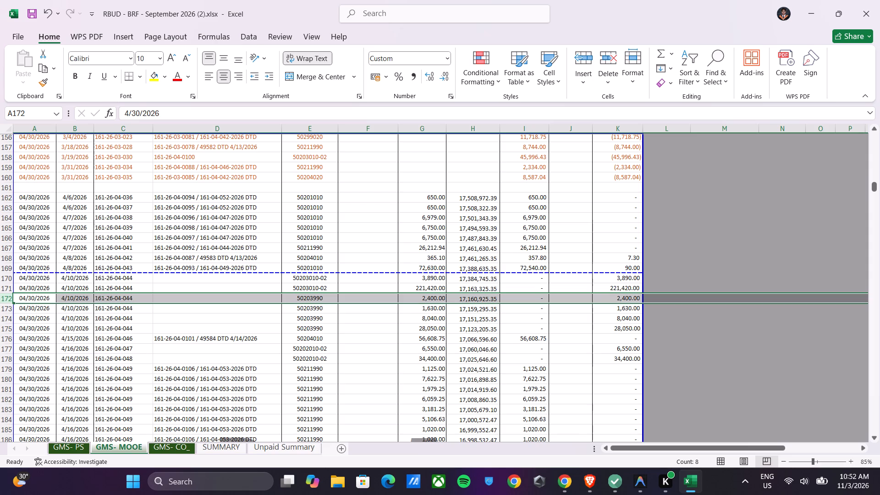
key("alt+Tab")
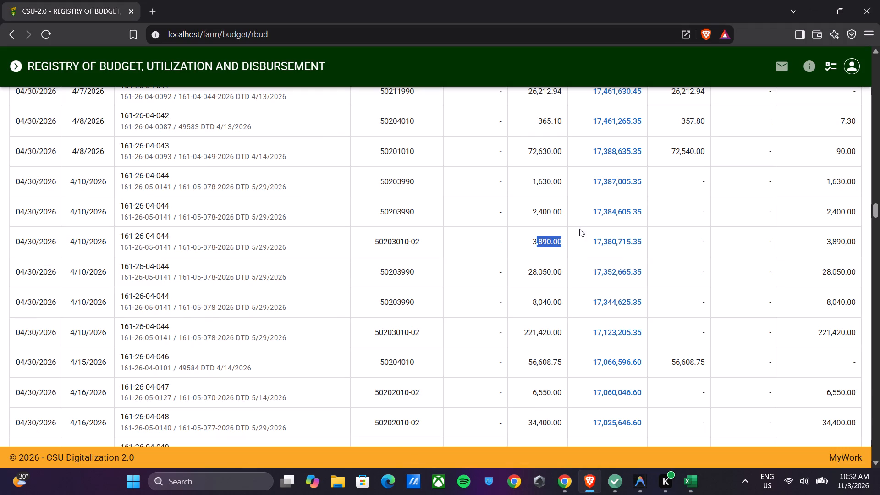
key("alt+Tab")
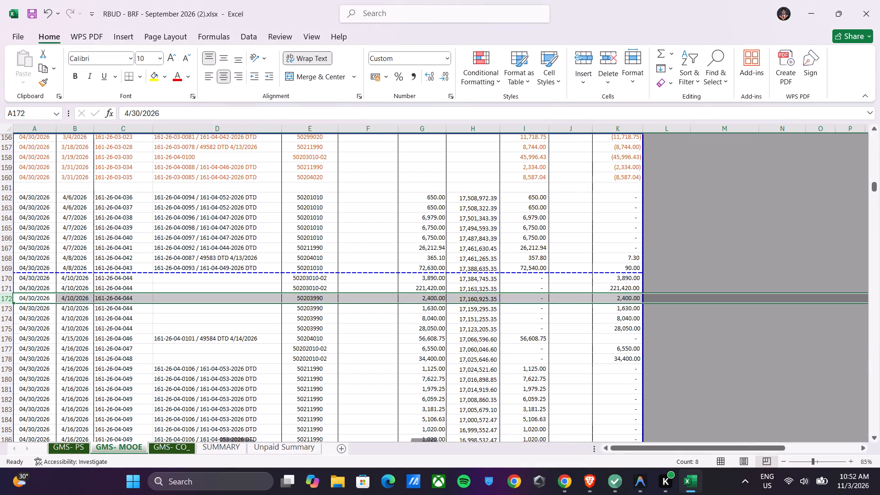
key("alt+Tab")
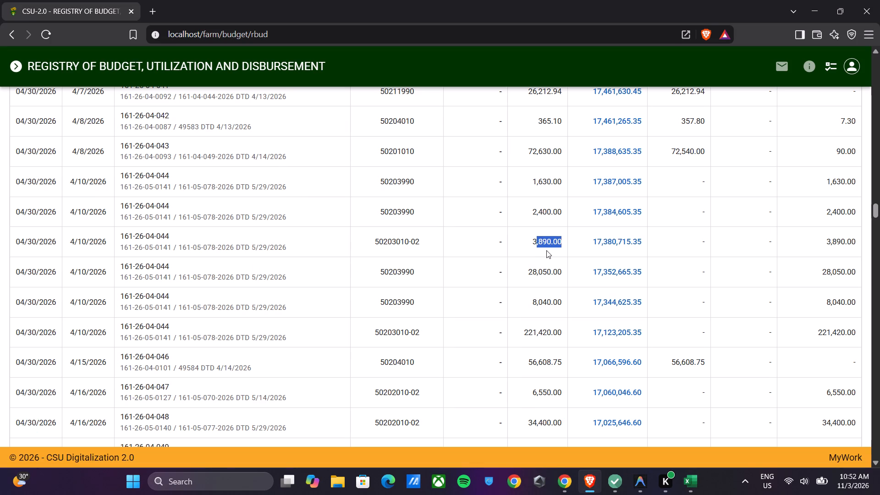
key("alt+Tab")
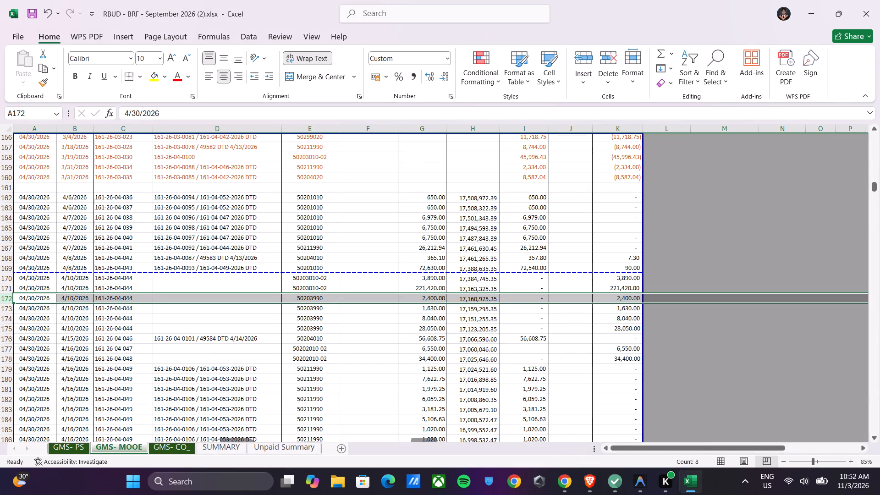
key("alt+Tab")
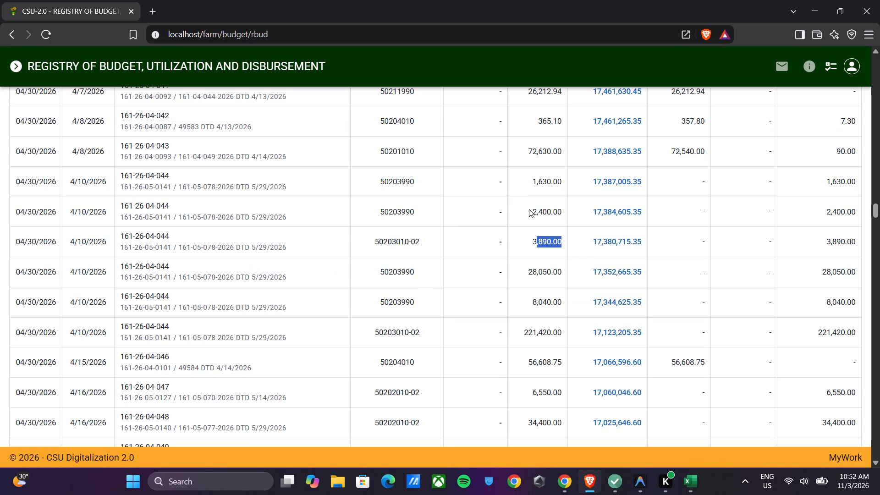
left_click_drag(529, 209, 561, 205)
key("alt+Tab")
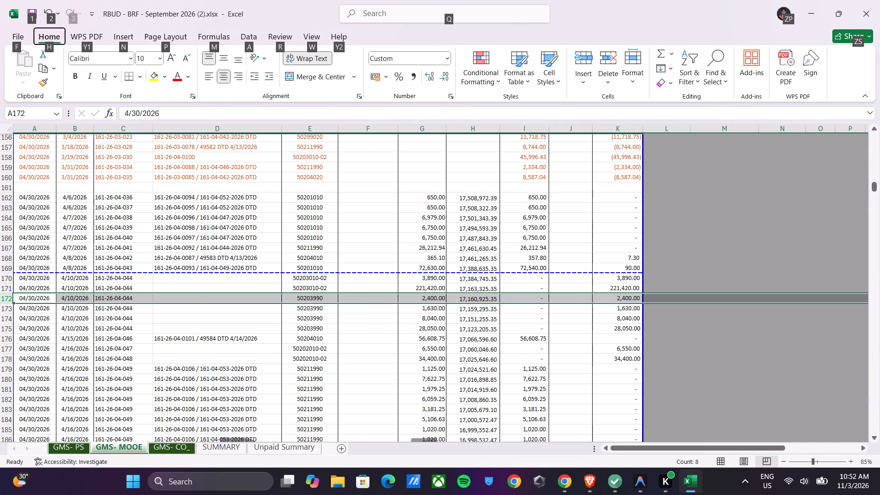
key("alt+Tab")
key("alt+Tab")
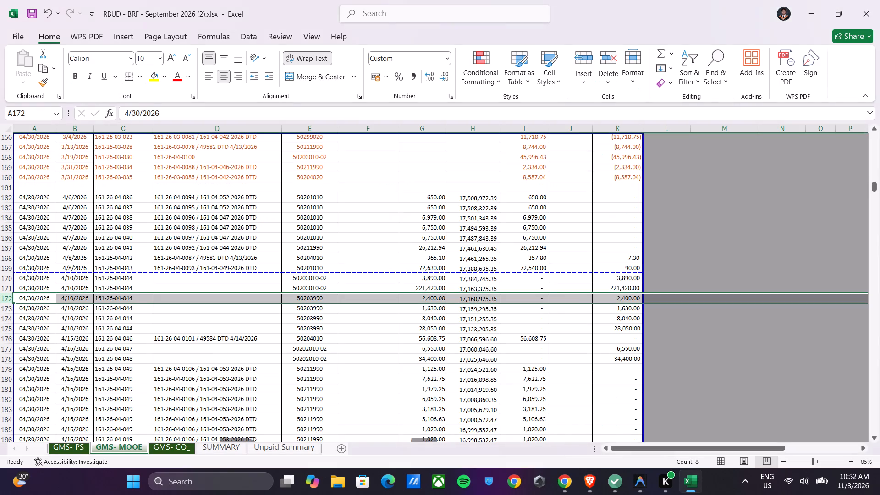
key("alt+Tab")
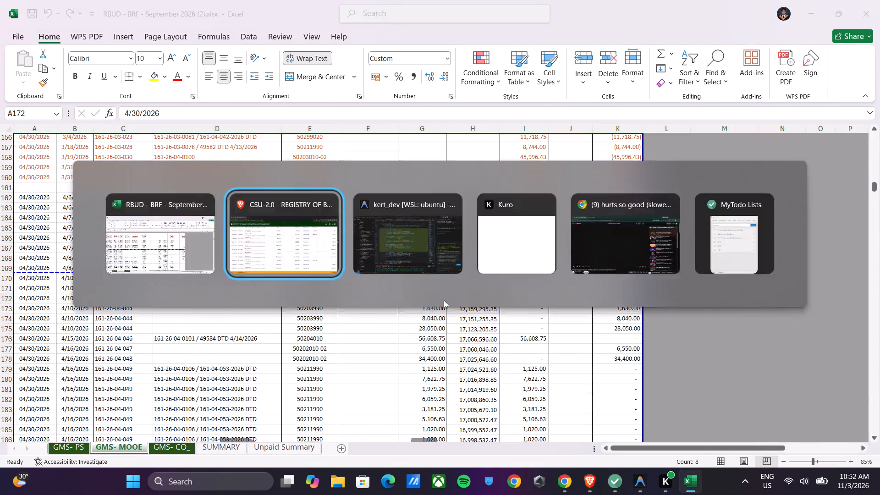
key("alt+Tab")
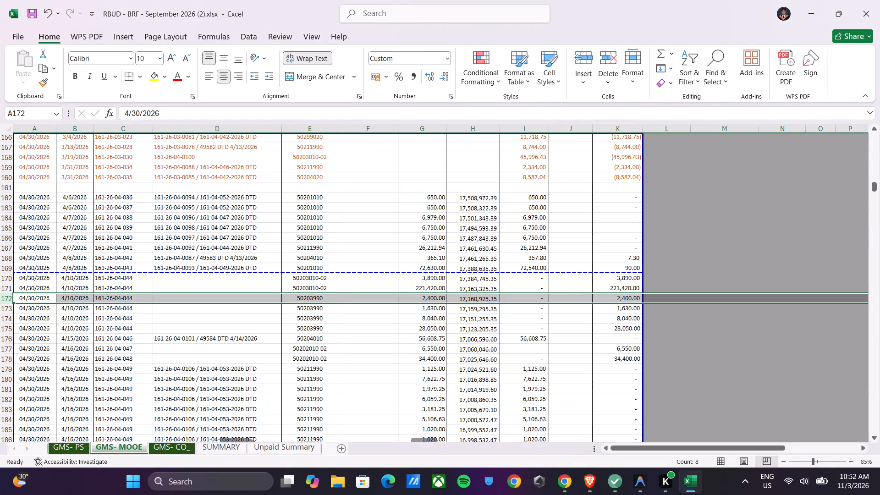
left_click(435, 309)
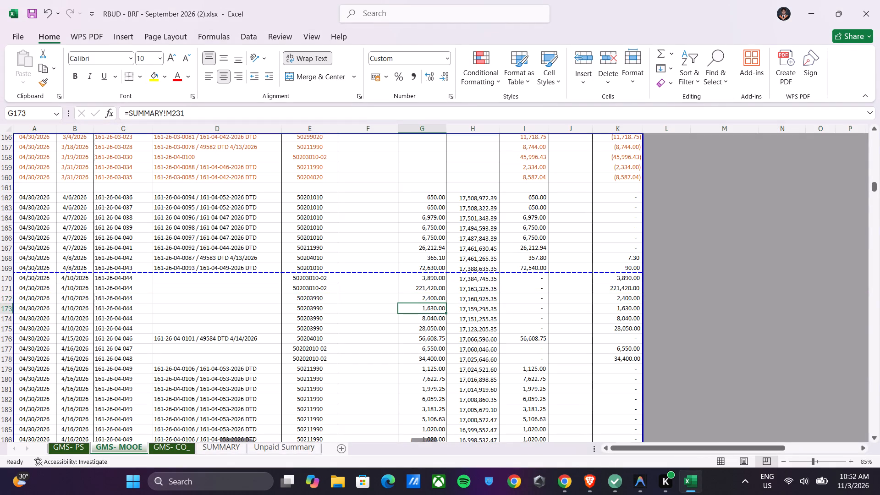
key("alt+Tab")
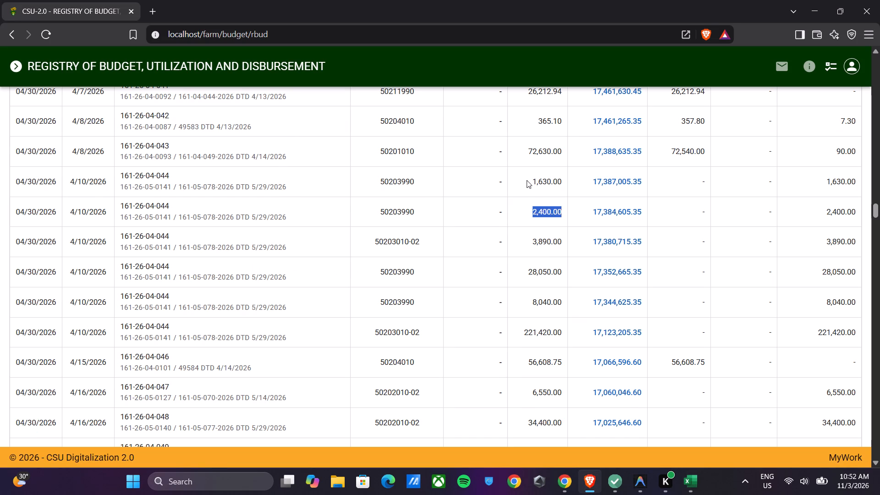
left_click_drag(524, 177, 569, 177)
key("alt+Tab")
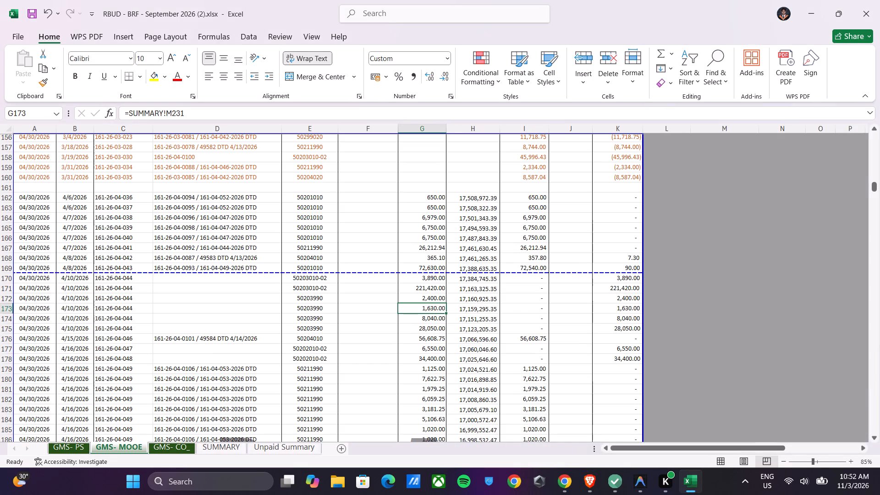
left_click(1, 318)
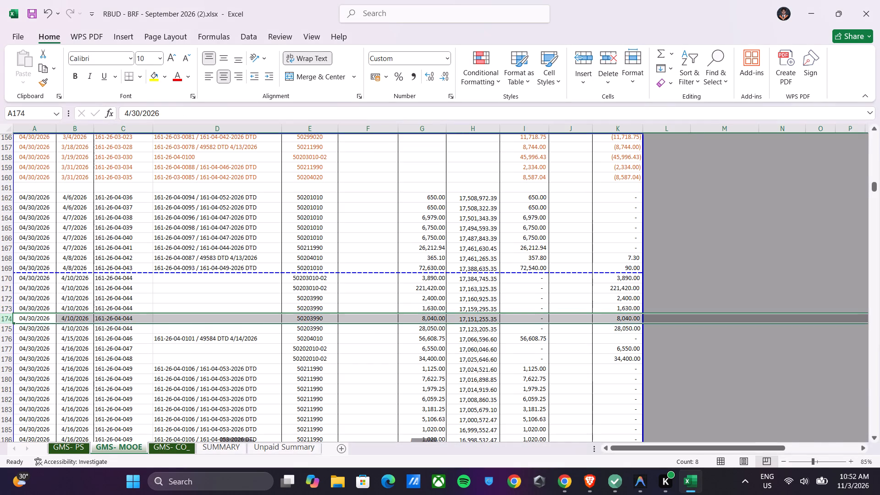
key("alt+Tab")
left_click_drag(525, 299, 530, 299)
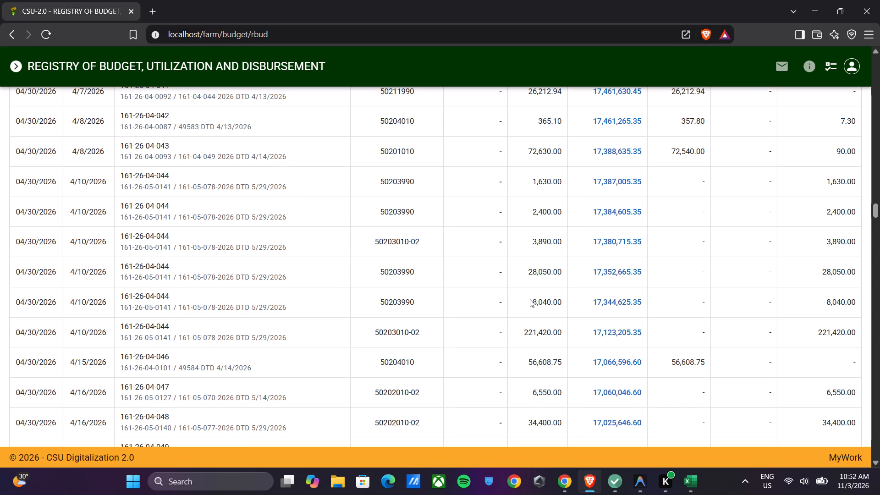
left_click_drag(530, 299, 561, 301)
key("alt+Tab")
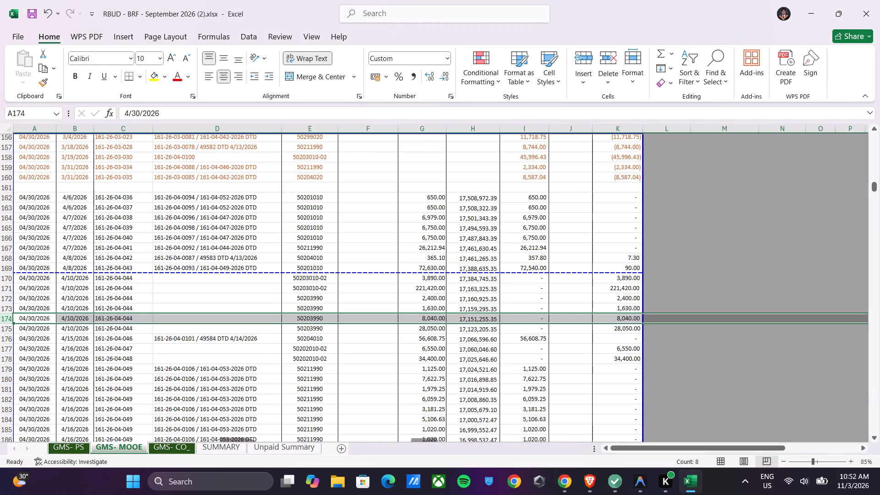
left_click(8, 329)
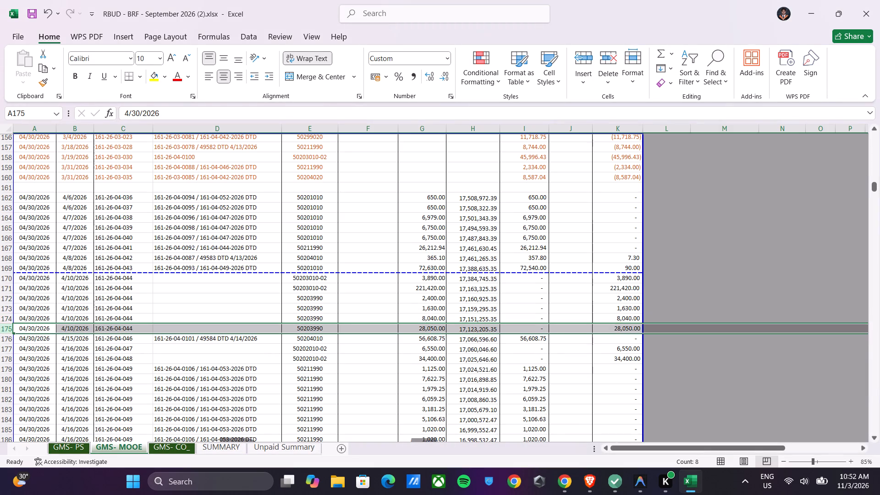
key("alt+Tab")
left_click_drag(518, 266, 564, 266)
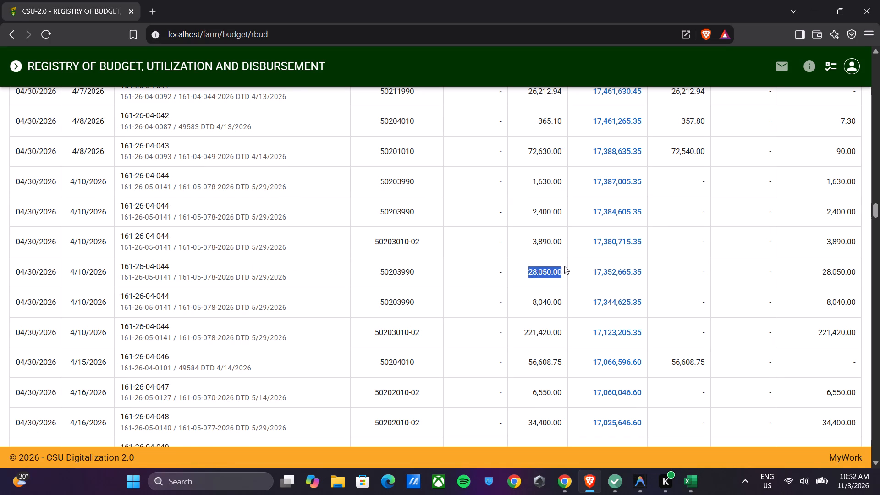
left_click_drag(564, 266, 565, 266)
key("alt+Tab")
left_click(6, 339)
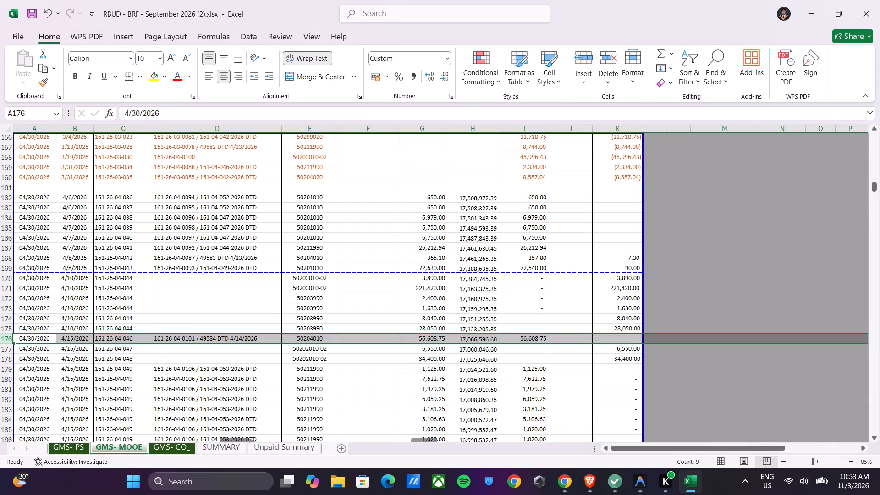
key("alt+Tab")
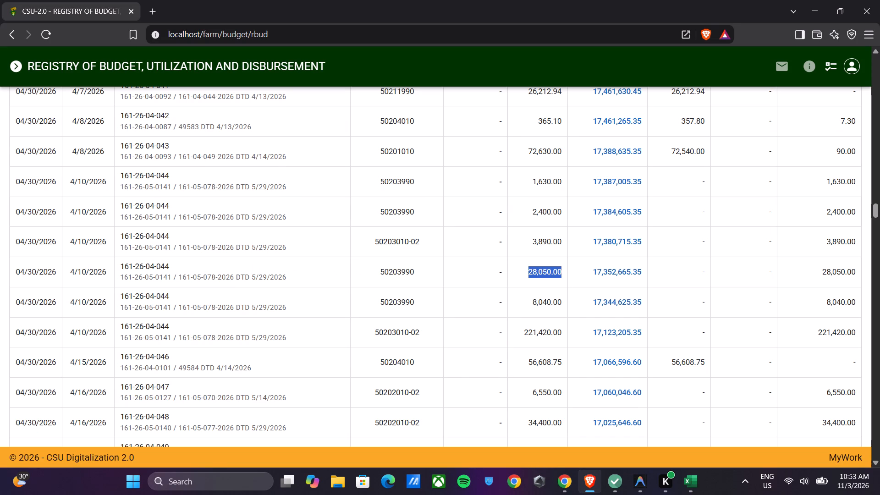
left_click_drag(525, 360, 561, 360)
key("alt+Tab")
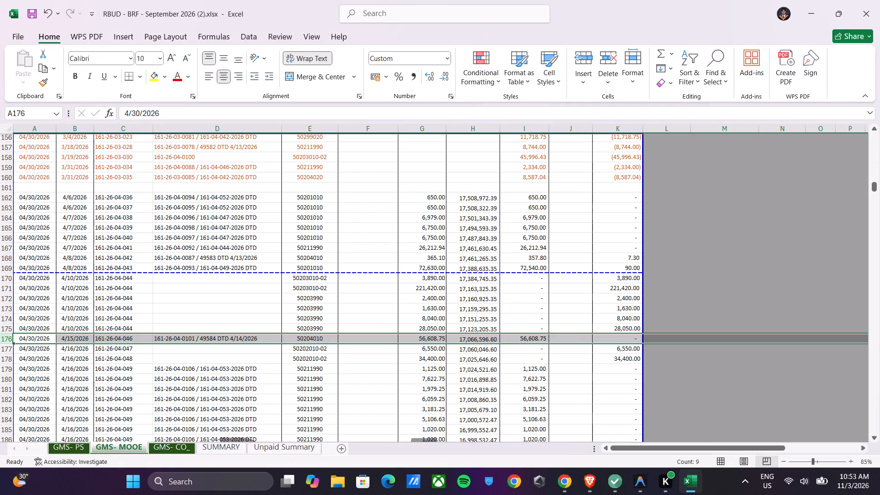
key("alt+Tab")
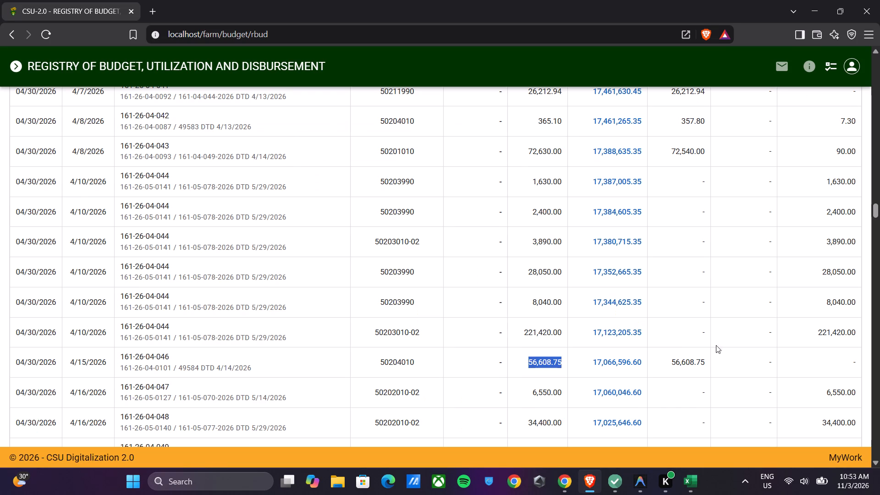
scroll(598, 349, "down", 1)
key("alt+Tab")
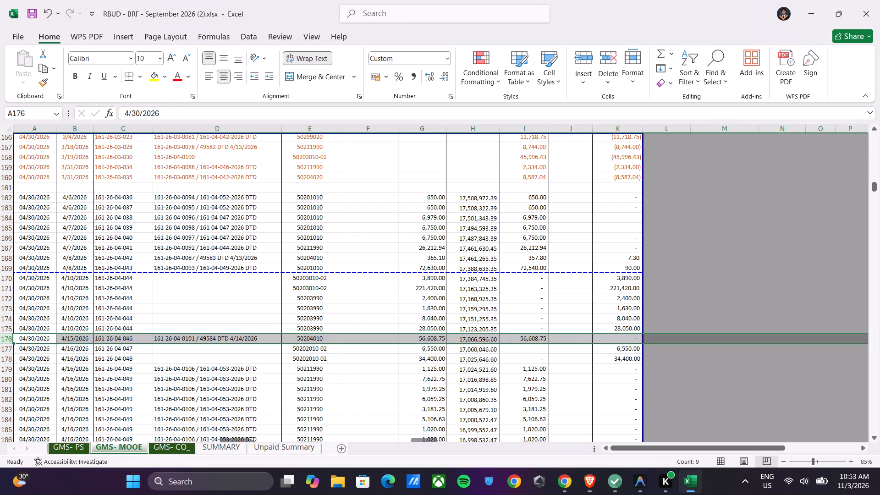
left_click(6, 348)
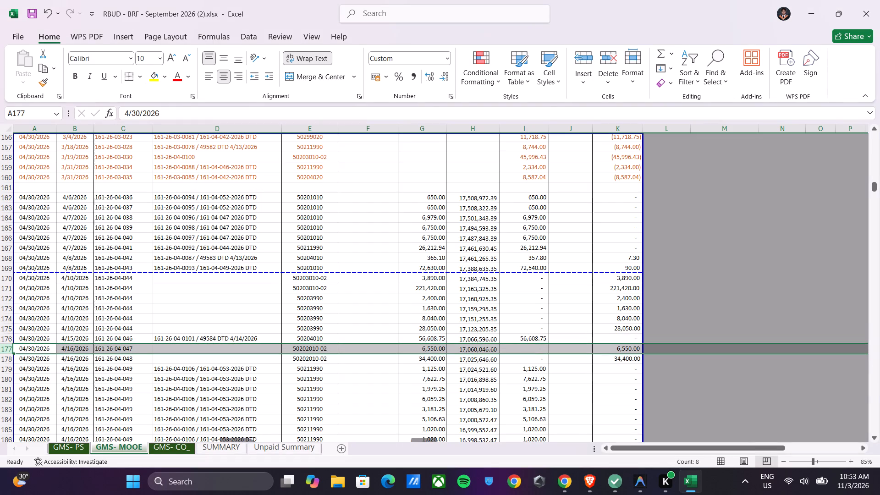
key("alt+Tab")
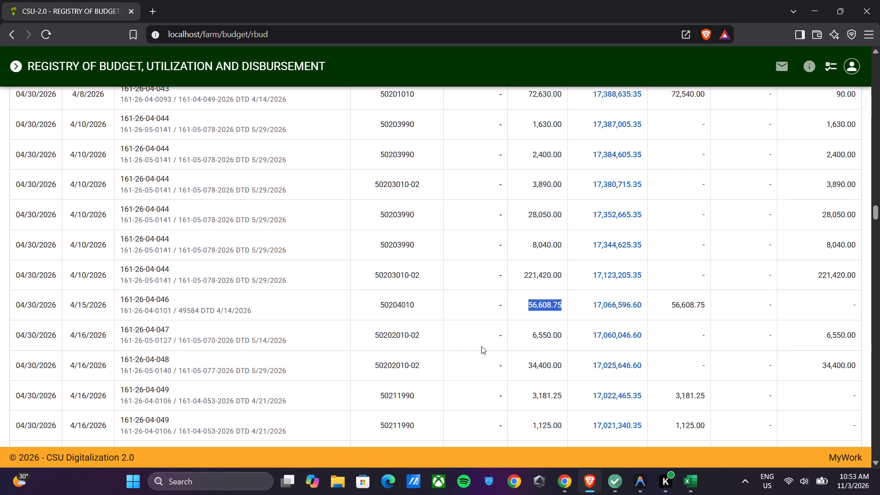
left_click_drag(533, 334, 535, 334)
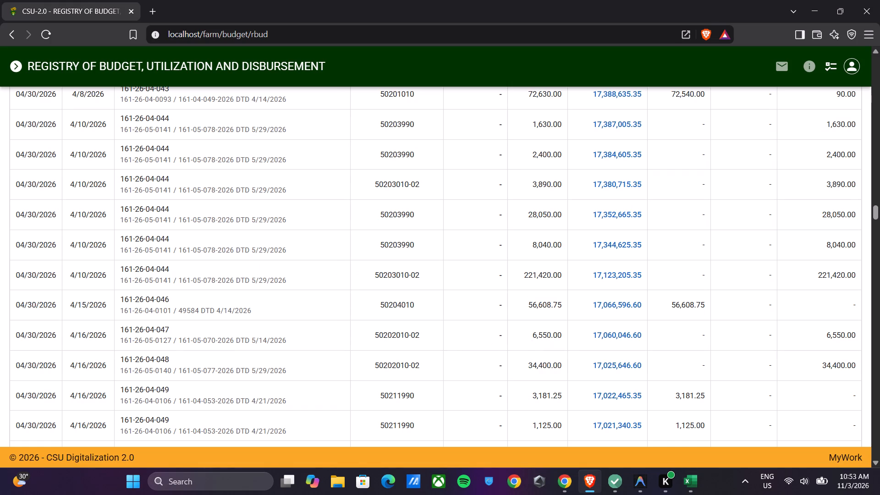
left_click_drag(535, 334, 573, 335)
key("alt+Tab")
key("alt+Tab")
key("alt+Tab")
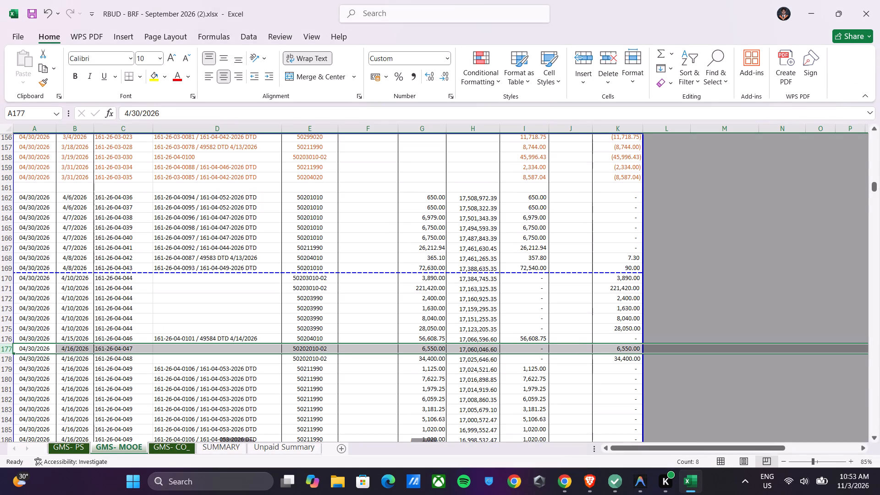
left_click(8, 359)
key("alt+Tab")
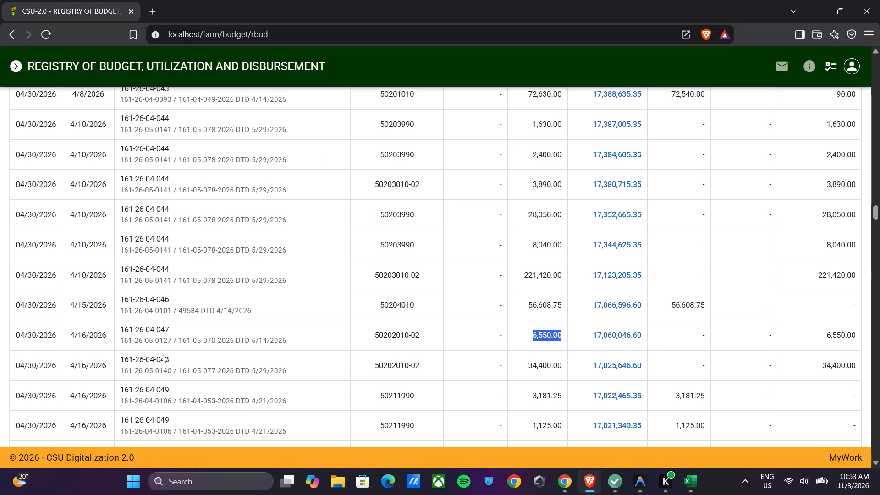
key("alt+Tab")
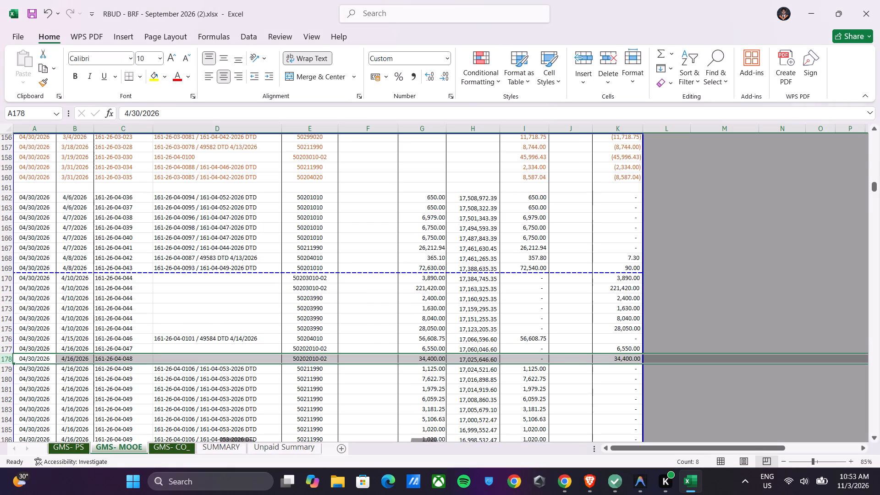
key("alt+Tab")
key("alt+Tab")
key("alt+Tab")
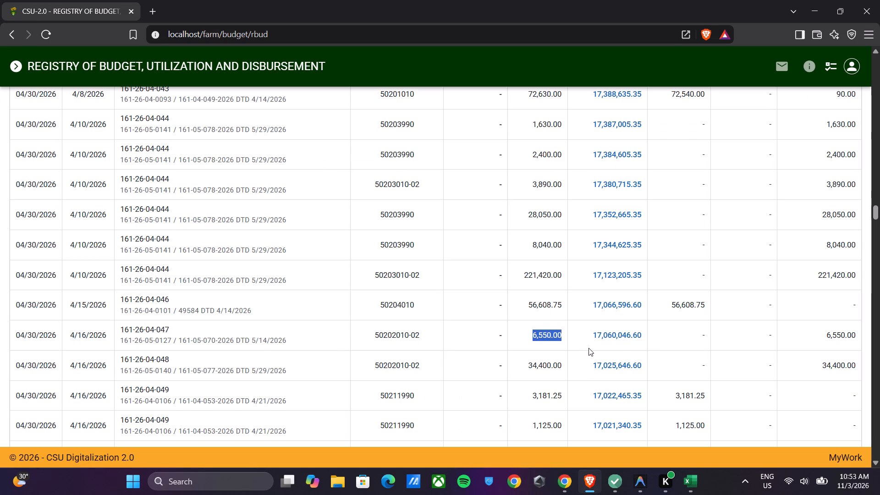
key("alt+Tab")
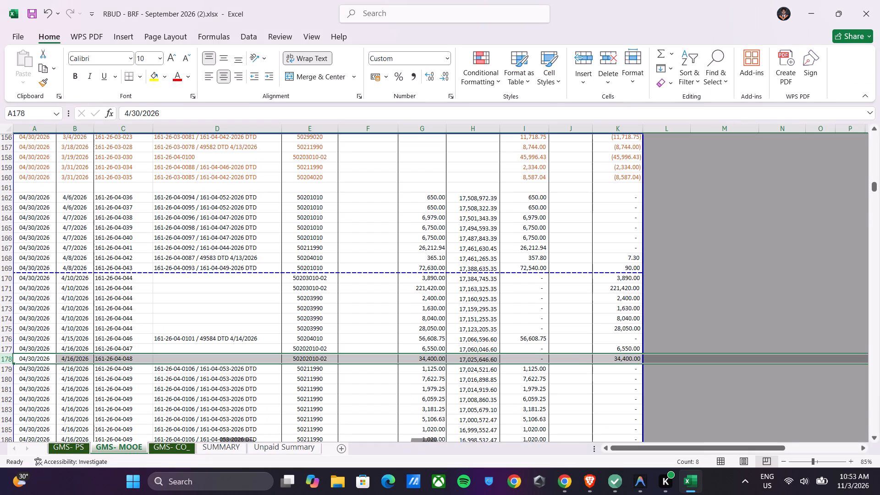
key("alt+Tab")
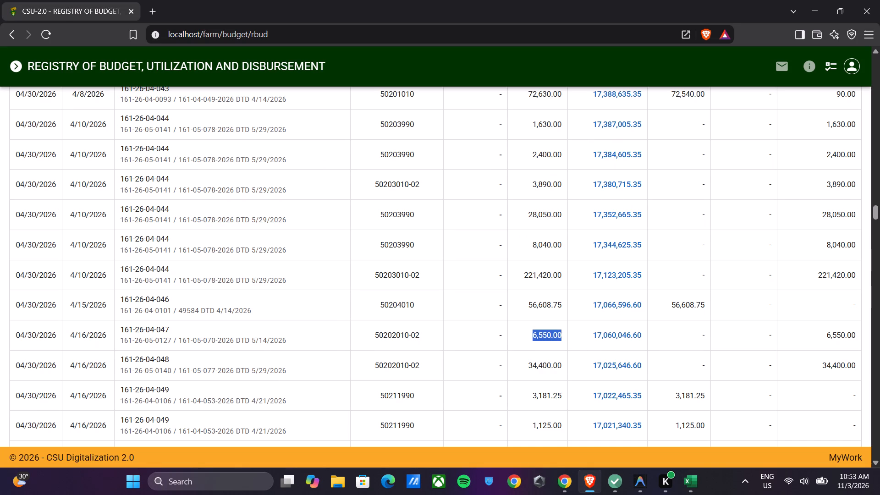
left_click_drag(15, 360, 773, 369)
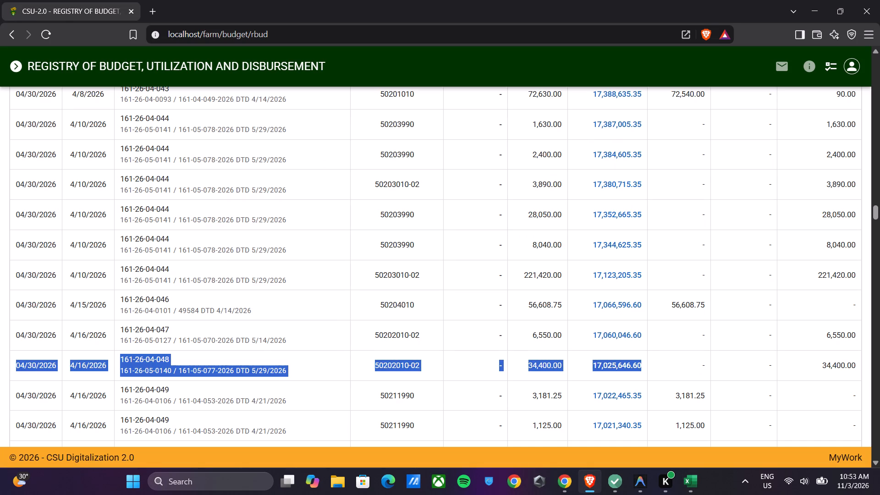
left_click_drag(773, 369, 853, 362)
key("alt+Tab")
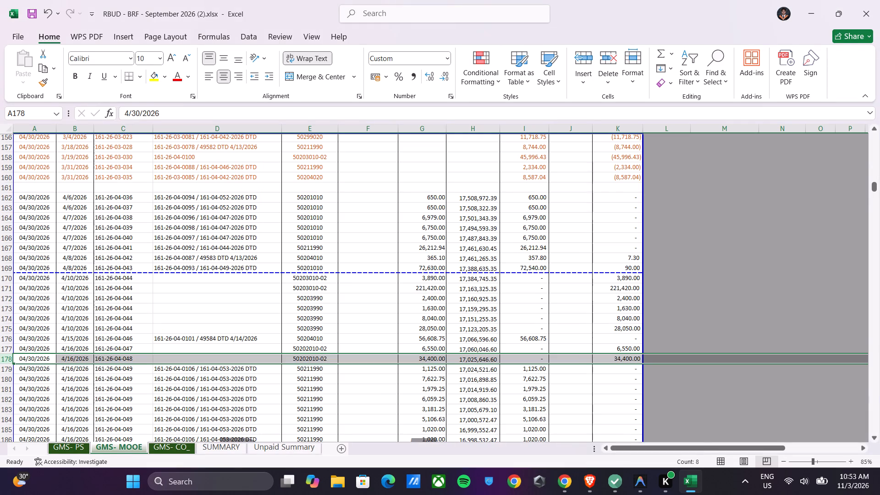
left_click(4, 369)
key("alt+Tab")
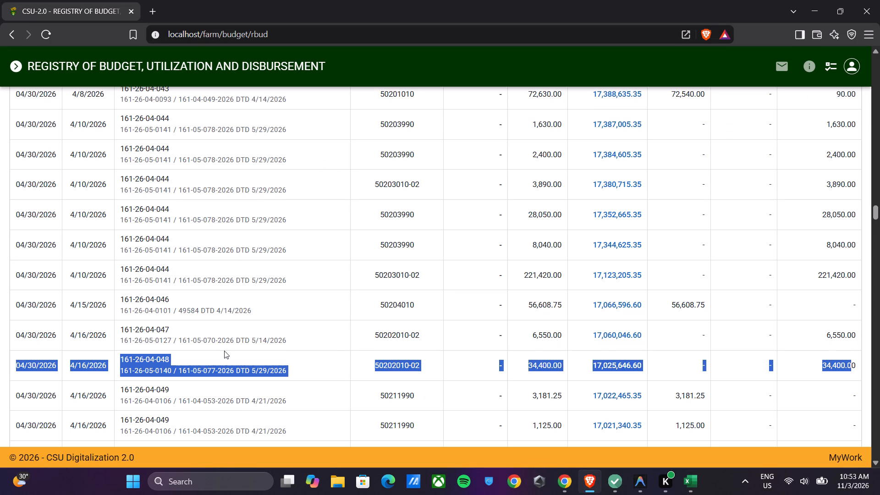
scroll(222, 352, "down", 3)
key("alt+Tab")
left_click(134, 368)
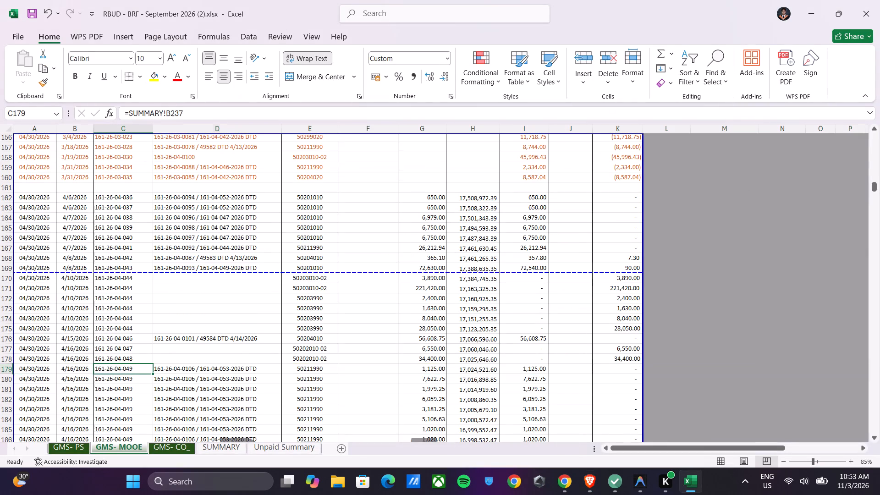
left_click(134, 378)
left_click(136, 386)
scroll(144, 371, "down", 2)
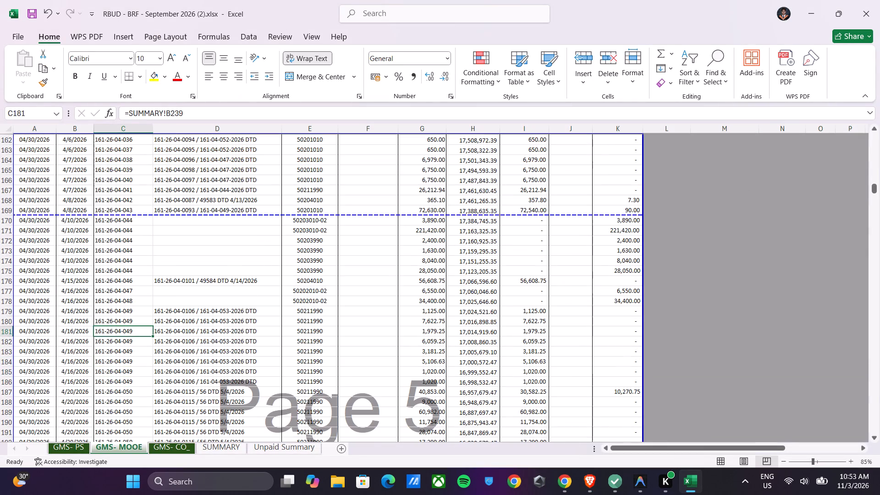
left_click_drag(136, 312, 137, 337)
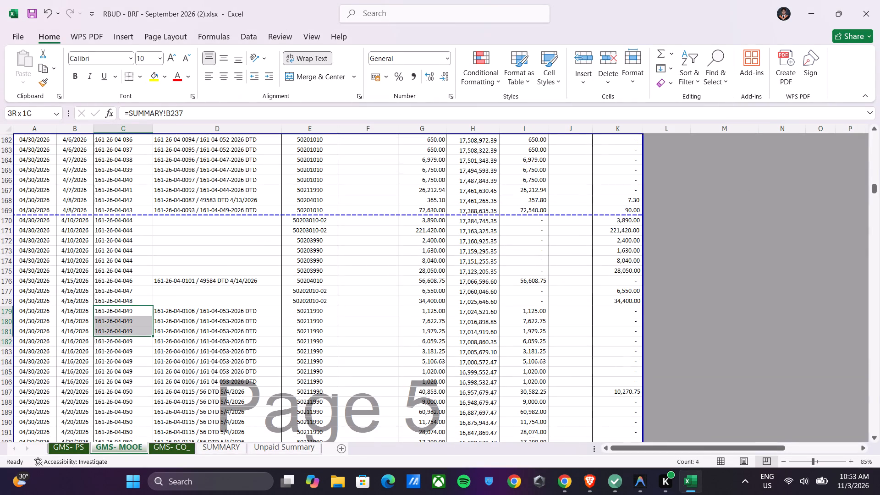
left_click_drag(137, 337, 139, 381)
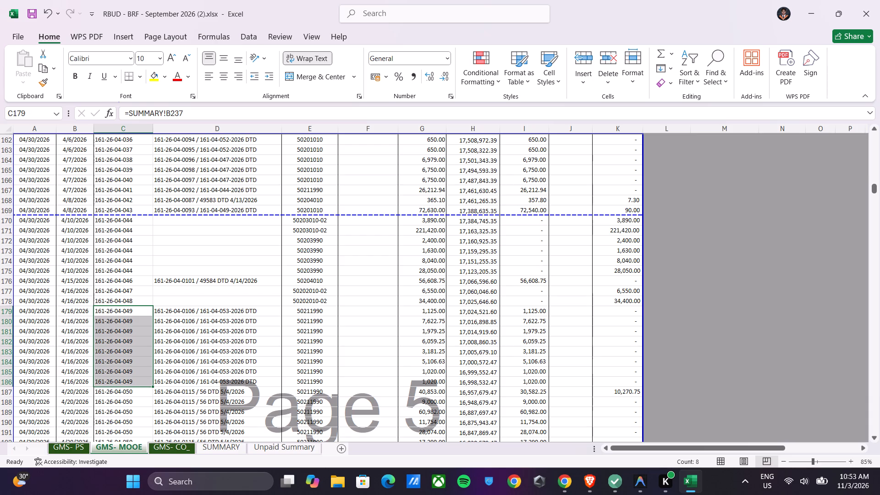
key("alt+Tab")
left_click_drag(173, 219, 149, 222)
left_click_drag(167, 251, 154, 255)
left_click_drag(170, 278, 159, 283)
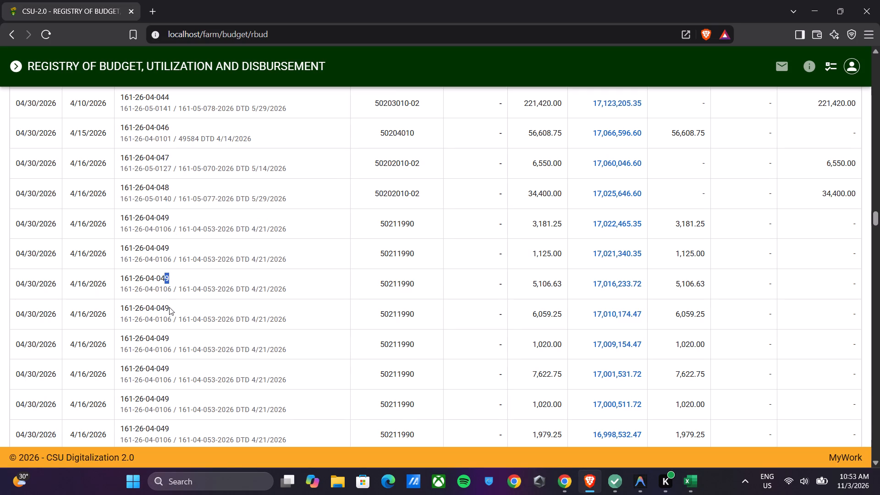
left_click_drag(169, 308, 161, 309)
left_click_drag(165, 336, 159, 340)
left_click(163, 367)
left_click_drag(170, 398, 160, 401)
left_click_drag(160, 401, 159, 402)
left_click_drag(171, 427, 159, 427)
scroll(181, 382, "down", 2)
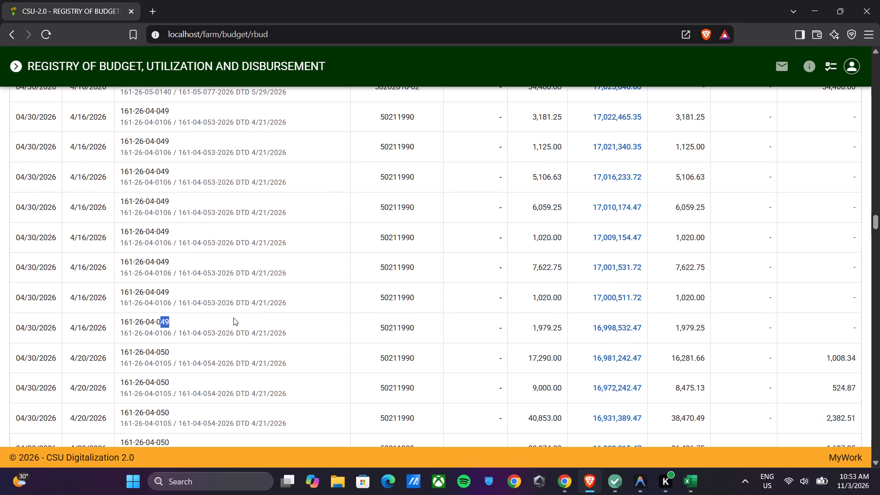
scroll(233, 318, "up", 2)
key("alt+Tab")
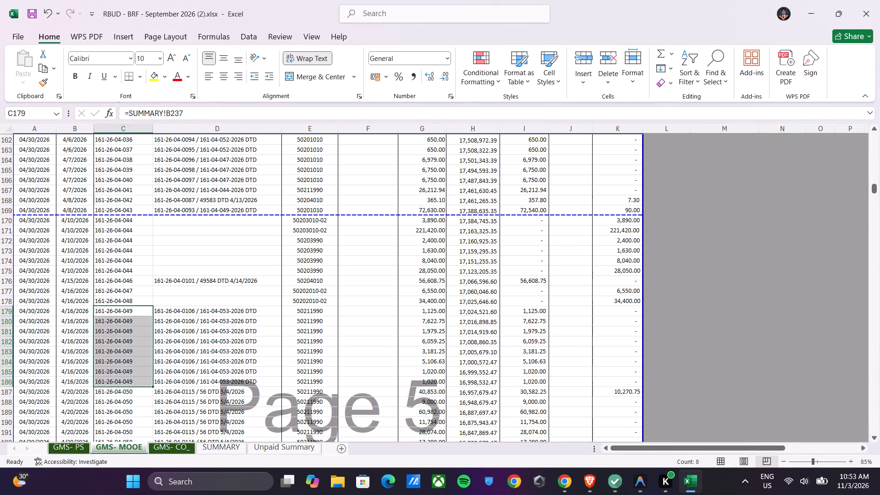
left_click(423, 311)
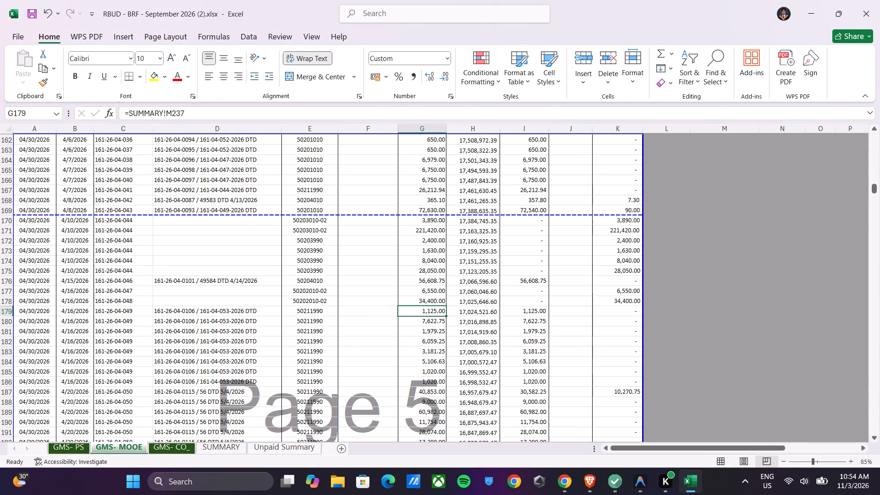
key("alt+Tab")
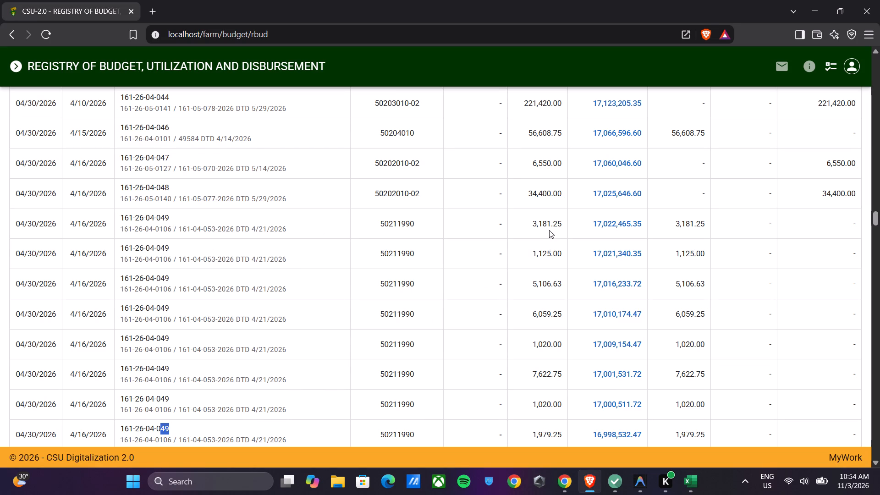
left_click_drag(530, 254, 561, 253)
key("alt+Tab")
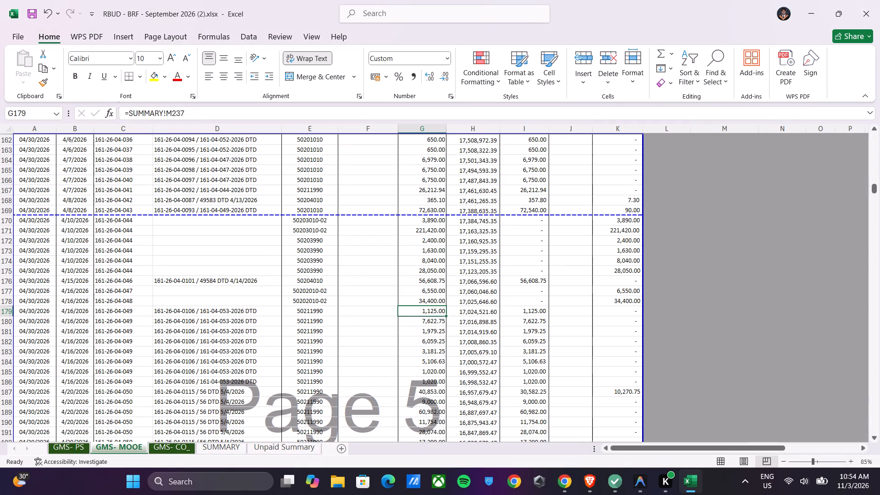
scroll(510, 289, "down", 3)
scroll(475, 274, "up", 2)
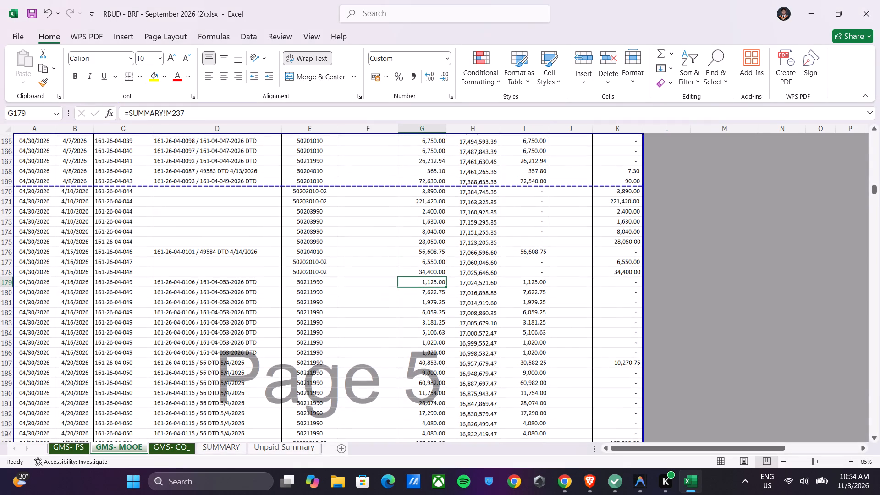
scroll(421, 291, "down", 4)
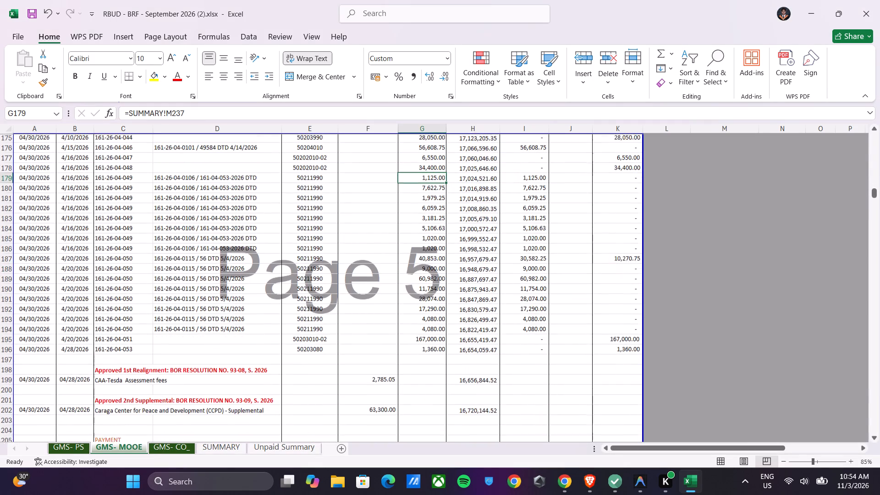
scroll(421, 289, "up", 1)
scroll(439, 252, "up", 1)
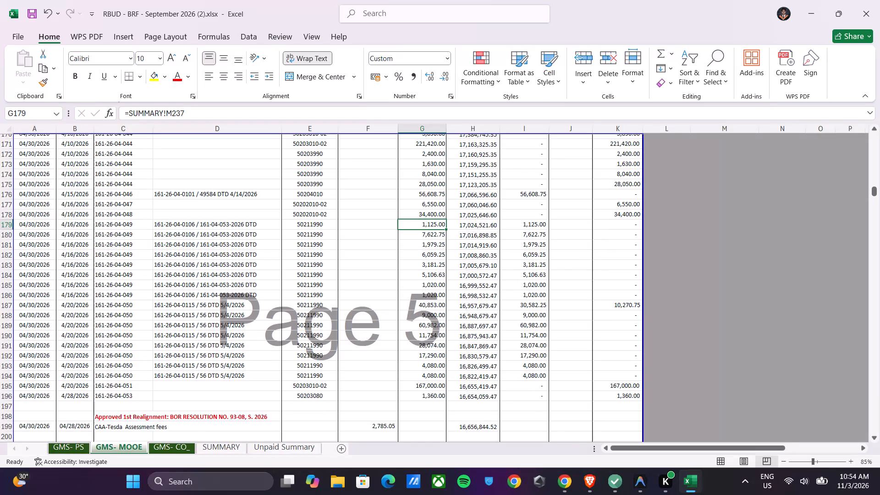
key("alt+Tab")
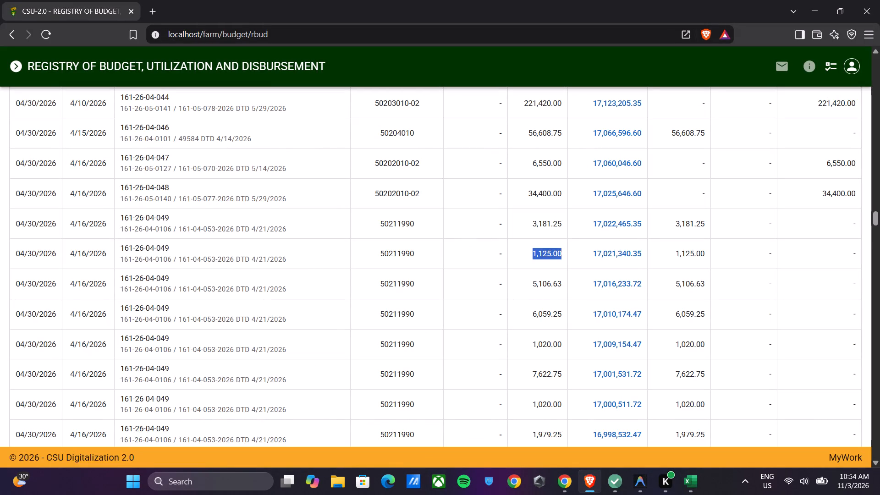
key("alt+Tab")
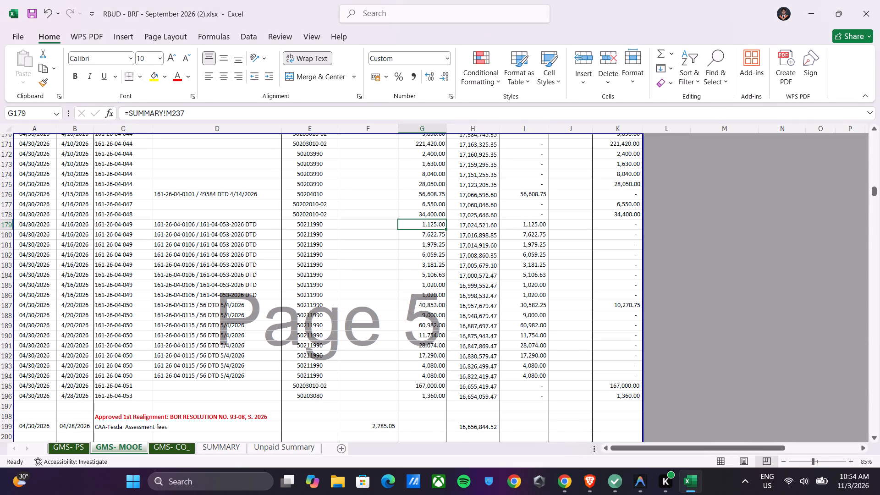
left_click(7, 235)
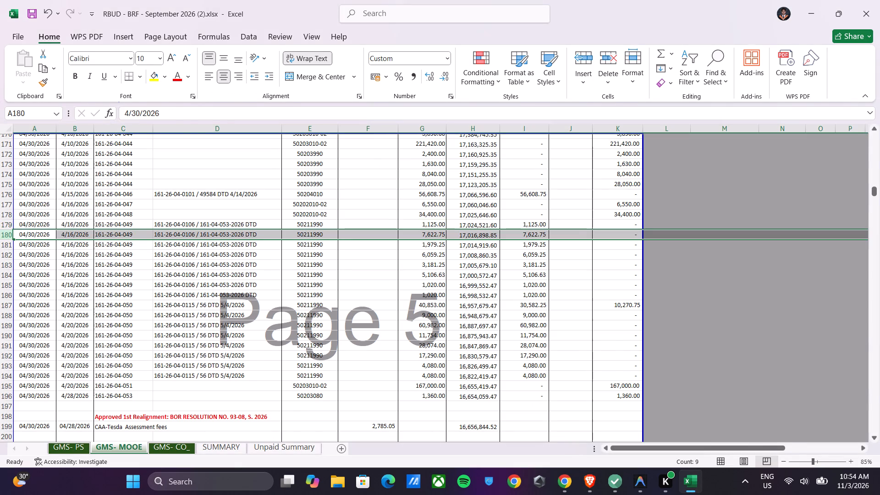
key("alt+Tab")
scroll(533, 279, "down", 2)
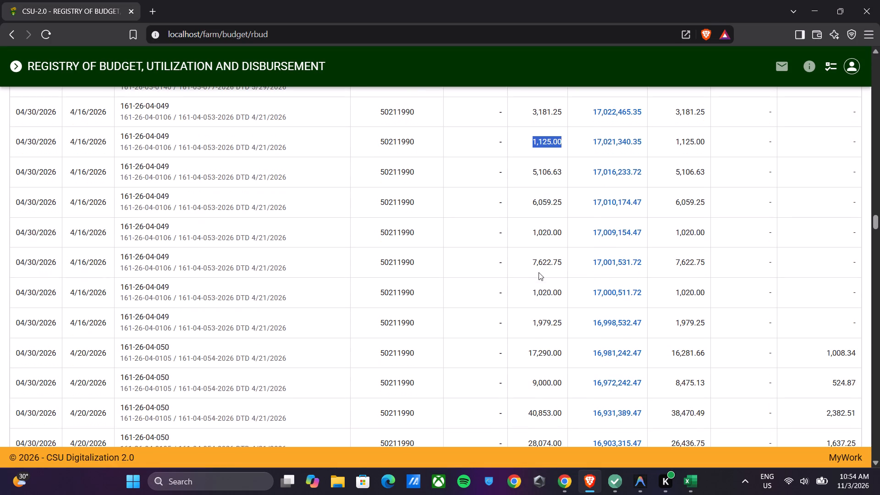
left_click_drag(533, 261, 709, 260)
key("alt+Tab")
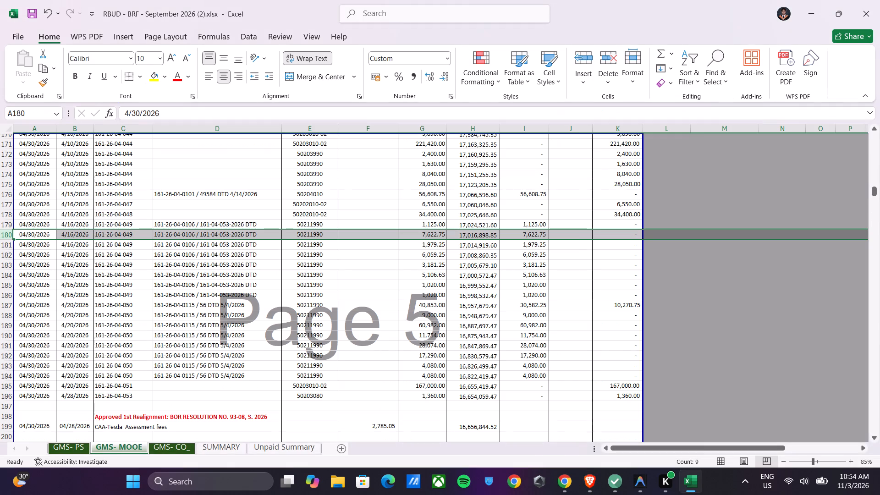
key("alt+Tab")
key("alt+Tab")
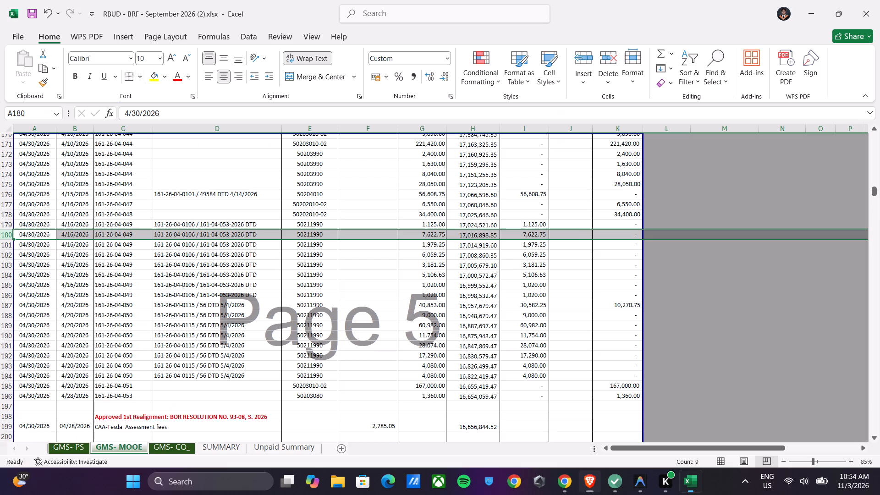
left_click(4, 247)
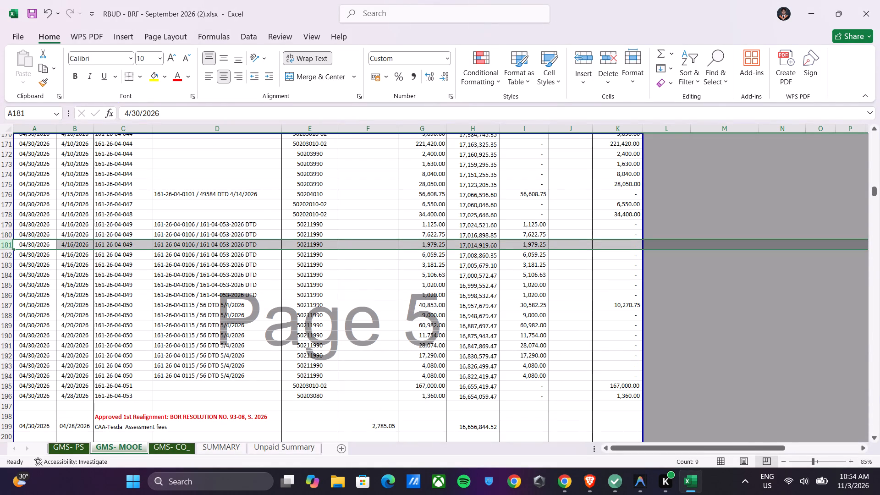
key("alt+Tab")
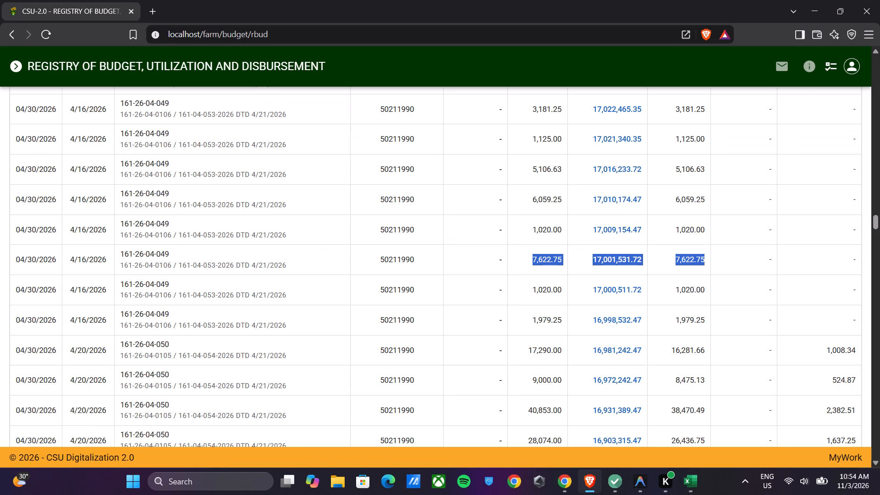
left_click_drag(531, 319, 709, 318)
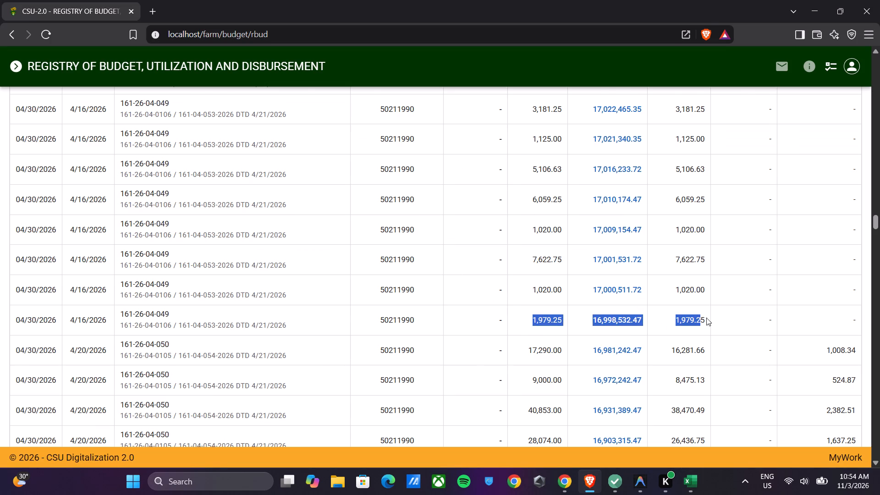
key("alt+Tab")
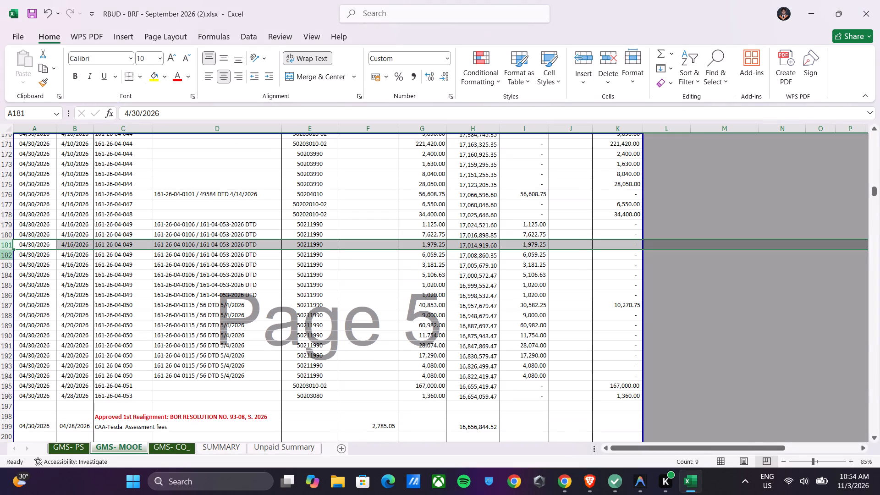
left_click(5, 254)
key("alt+Tab")
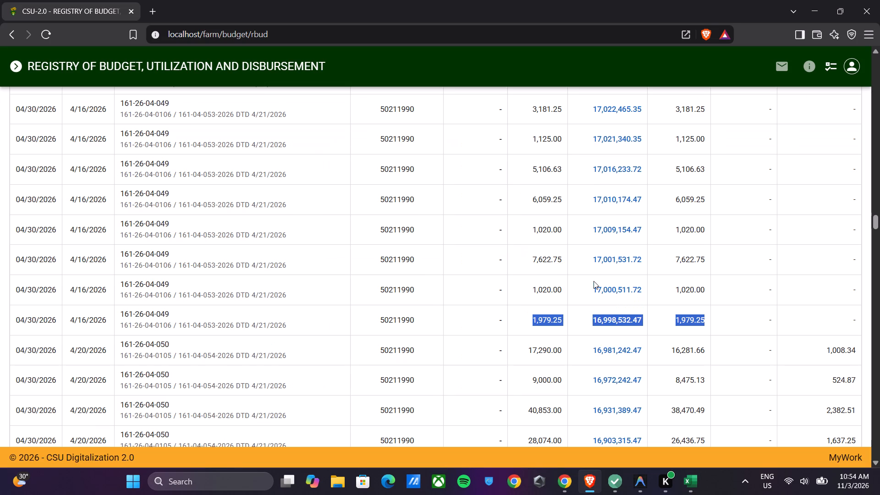
left_click_drag(529, 198, 709, 197)
key("alt+Tab")
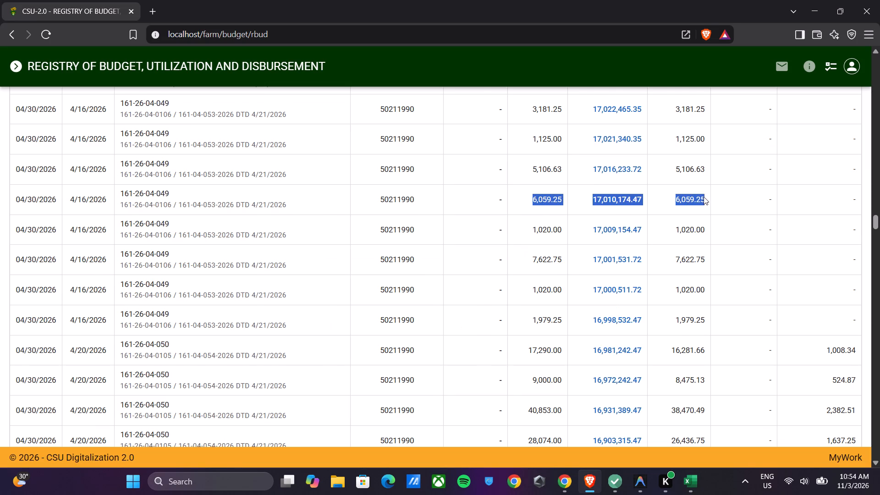
left_click(7, 267)
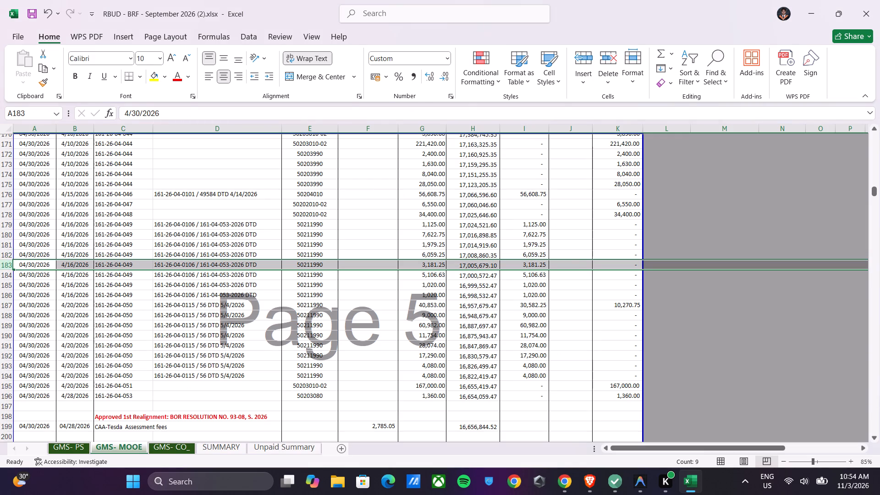
key("alt+Tab")
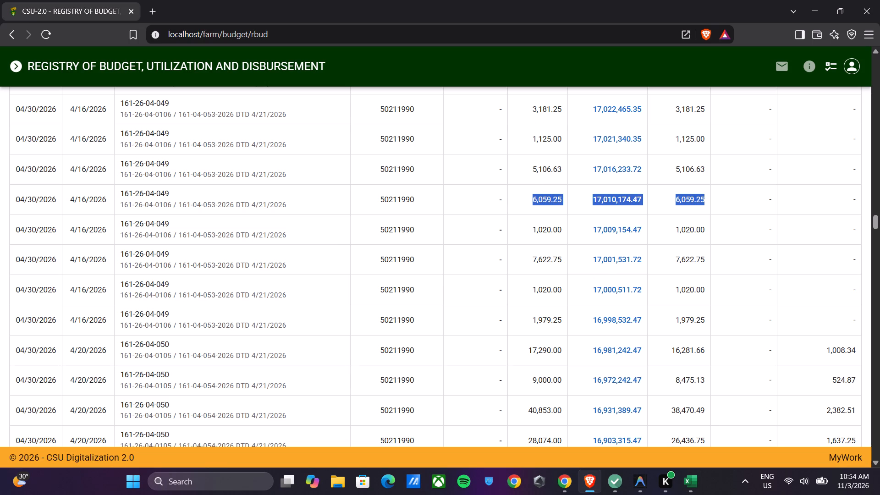
left_click_drag(531, 104, 710, 107)
key("alt+Tab")
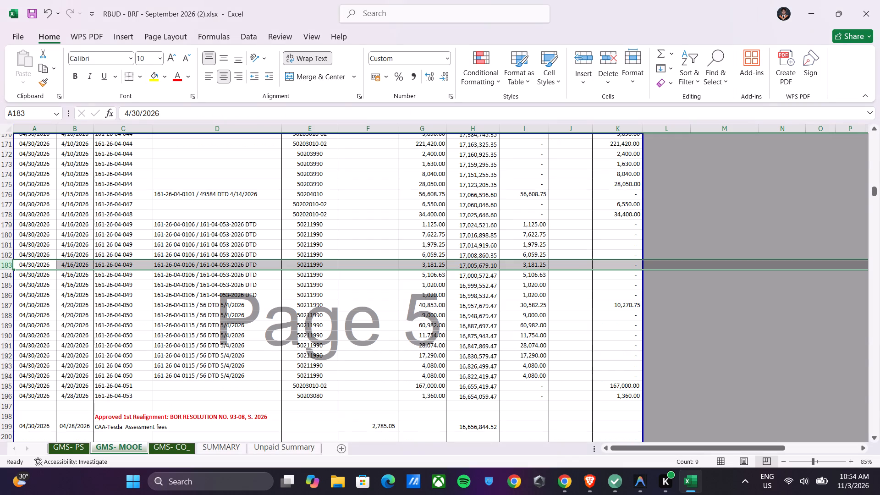
left_click(6, 275)
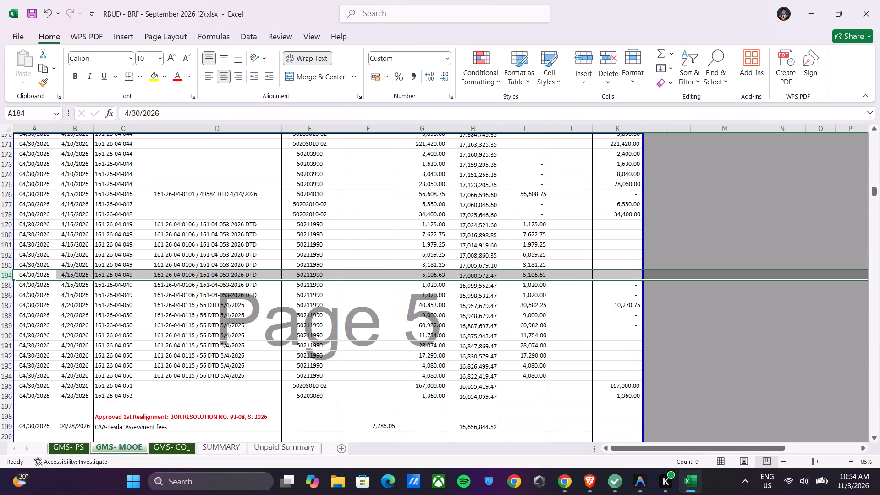
key("alt+Tab")
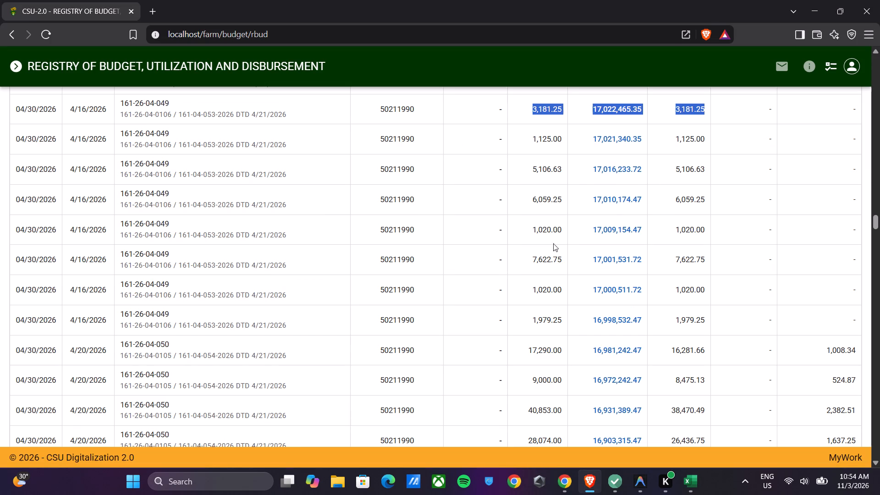
left_click_drag(531, 170, 736, 172)
key("alt+Tab")
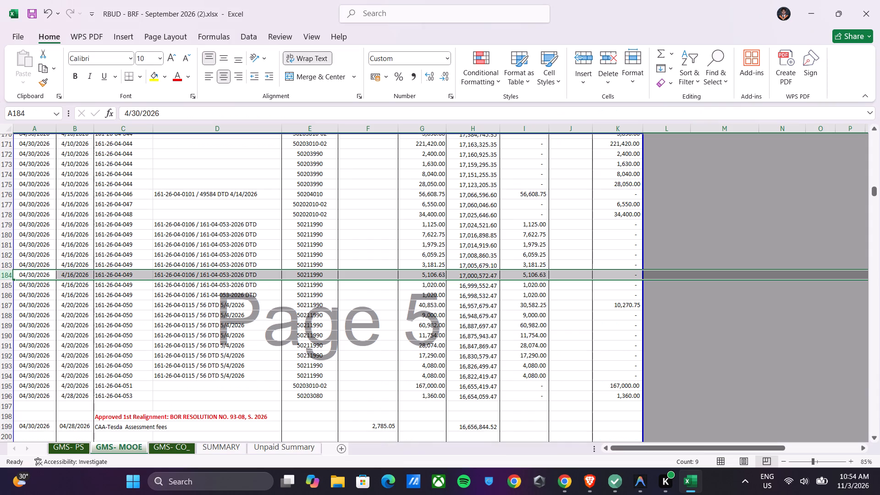
left_click(7, 286)
key("alt+Tab")
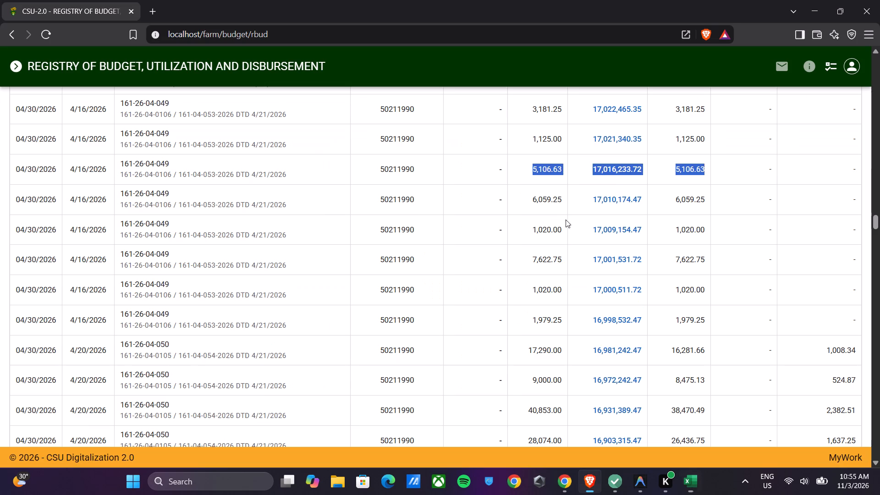
left_click_drag(533, 230, 692, 225)
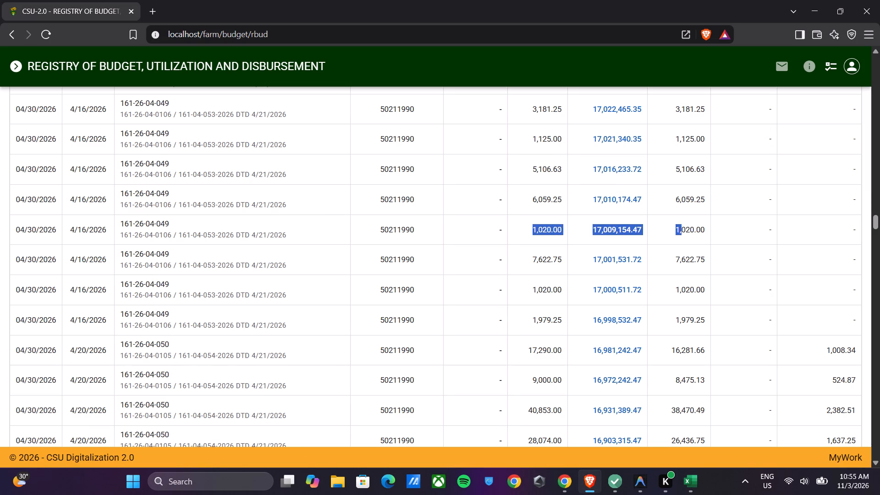
left_click_drag(692, 225, 713, 225)
key("alt+Tab")
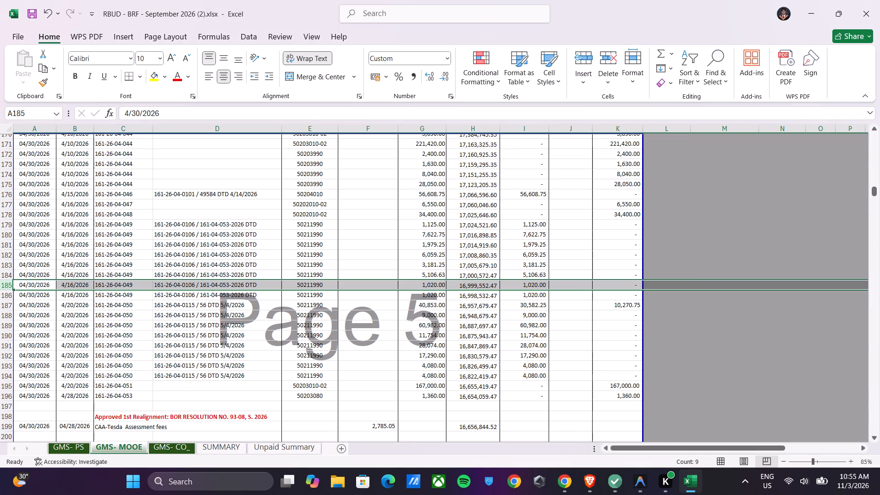
left_click(8, 297)
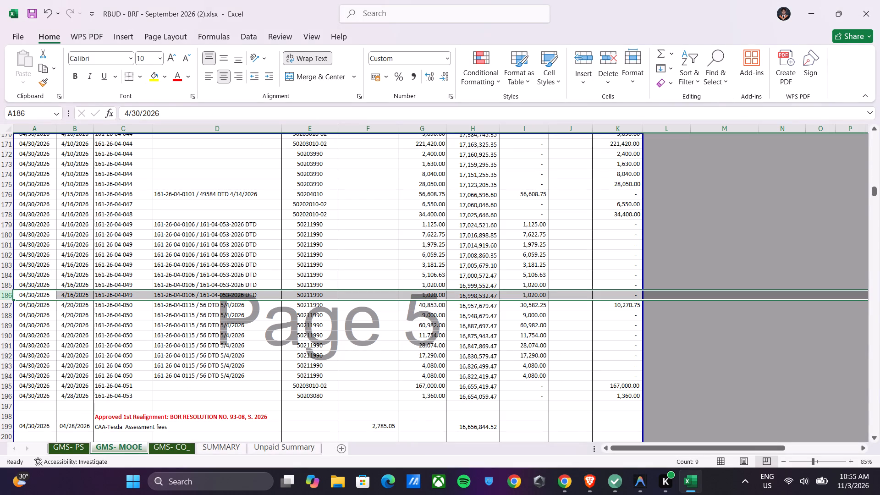
key("alt+Tab")
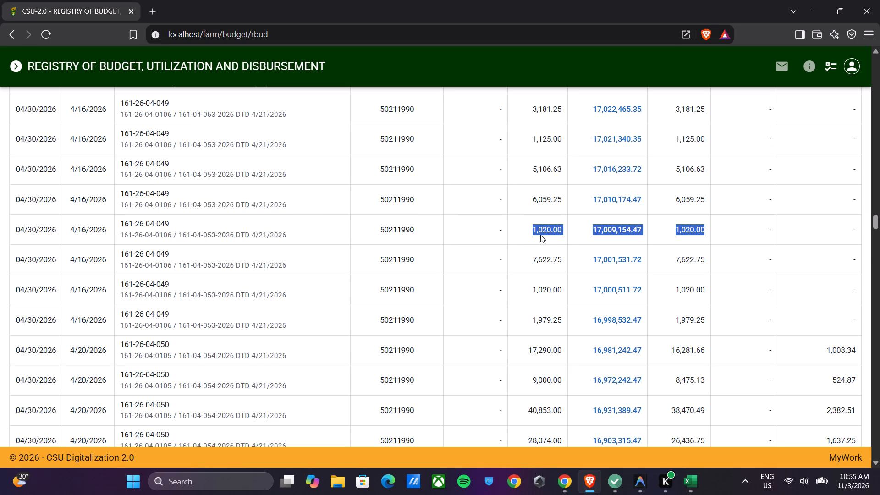
scroll(540, 235, "down", 4)
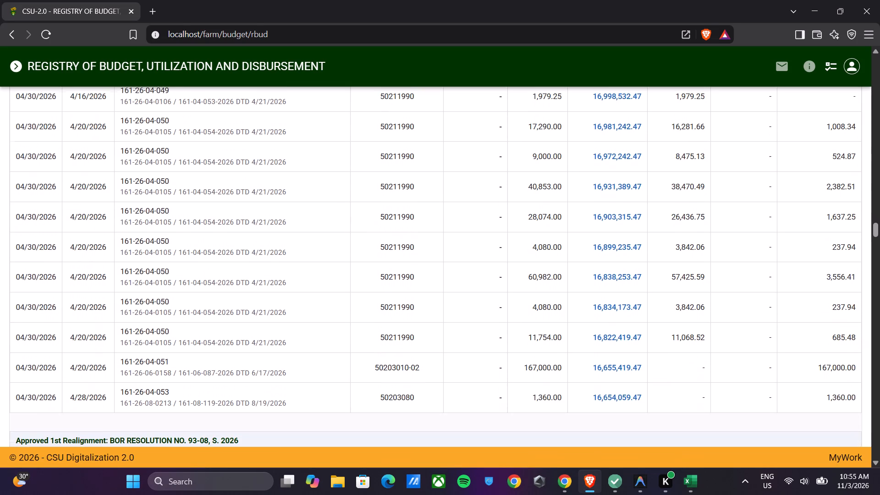
scroll(540, 235, "up", 4)
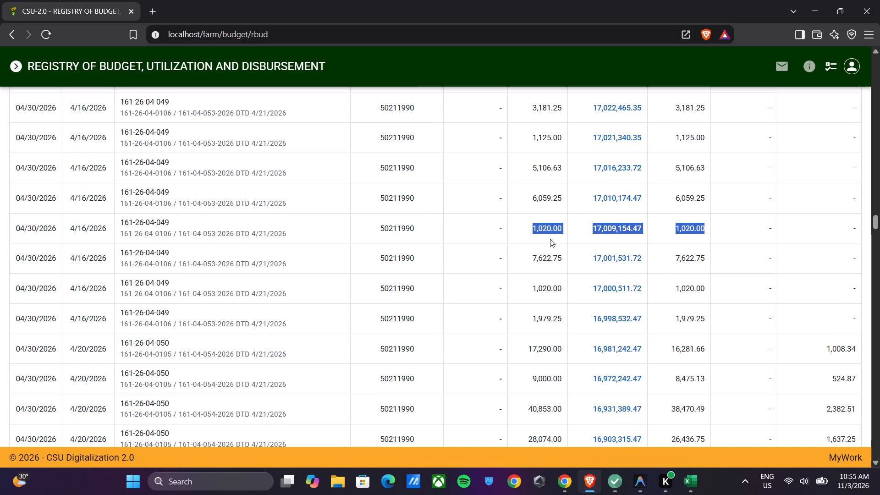
key("alt+Tab")
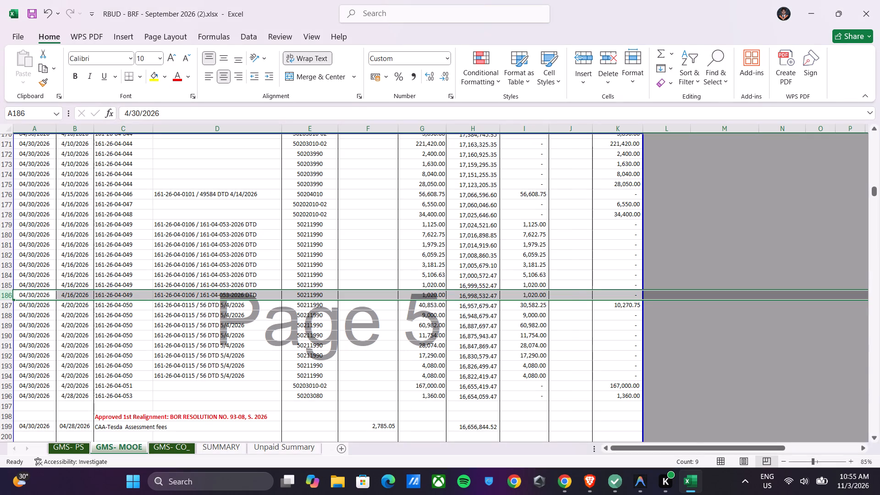
scroll(504, 258, "down", 1)
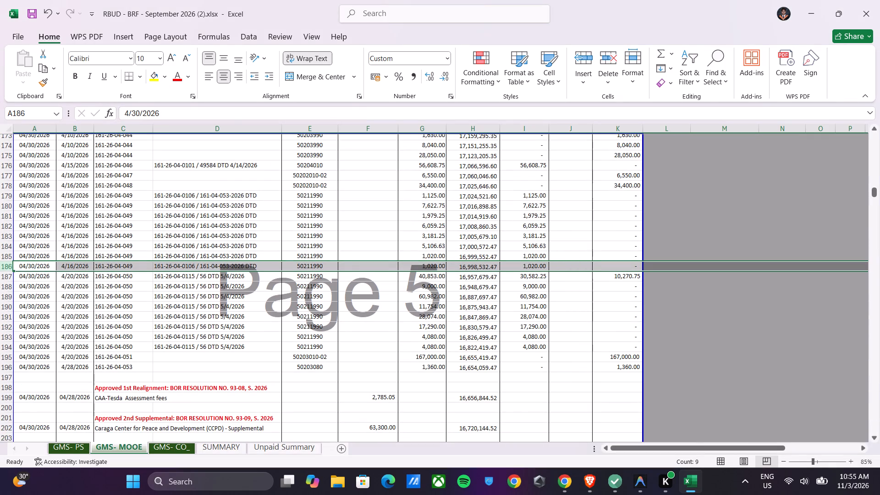
key("alt+Tab")
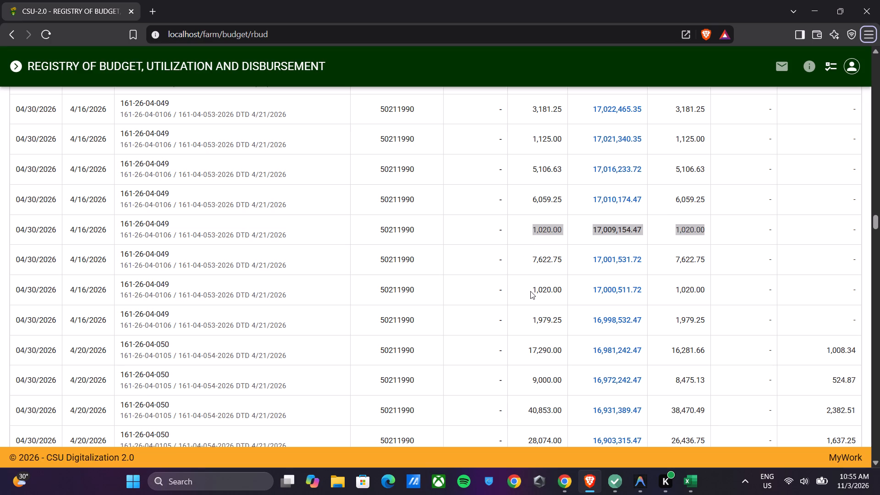
left_click_drag(530, 291, 673, 295)
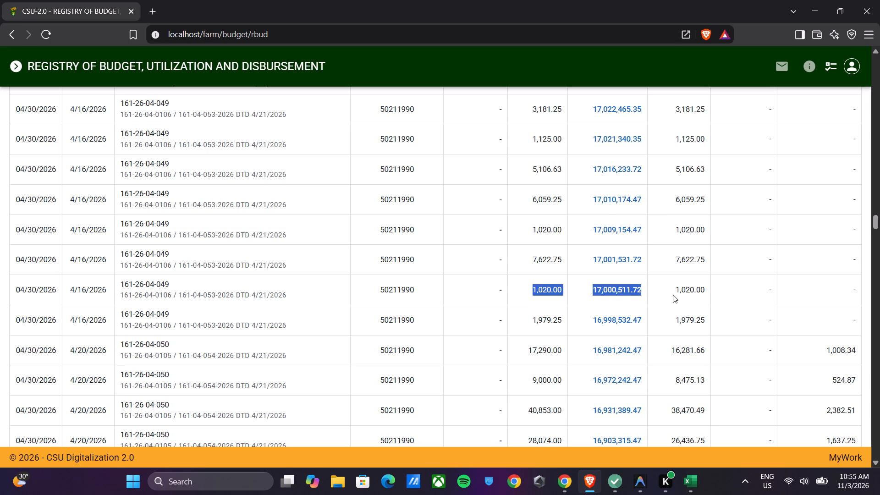
left_click_drag(673, 295, 708, 294)
key("alt+Tab")
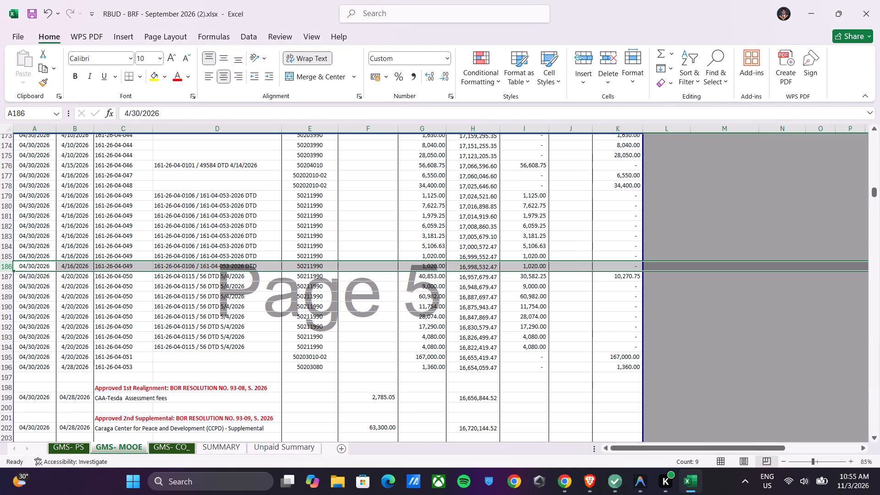
left_click(7, 276)
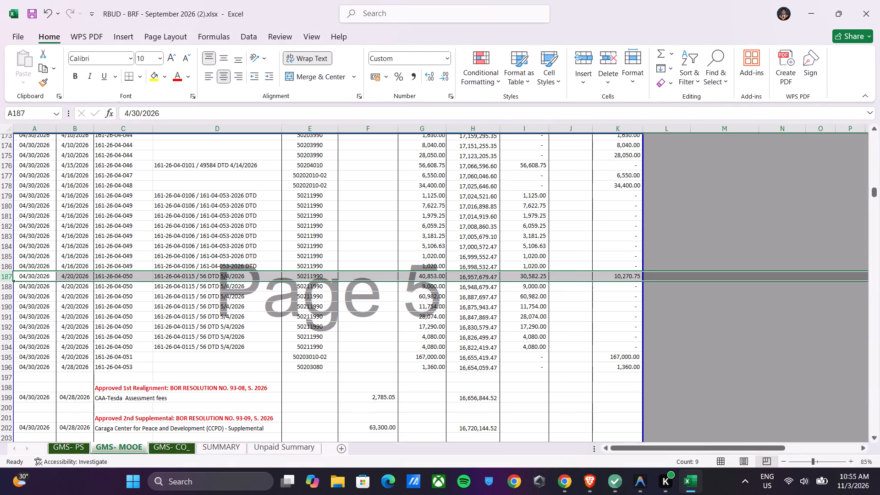
left_click(129, 286)
left_click_drag(130, 277, 136, 313)
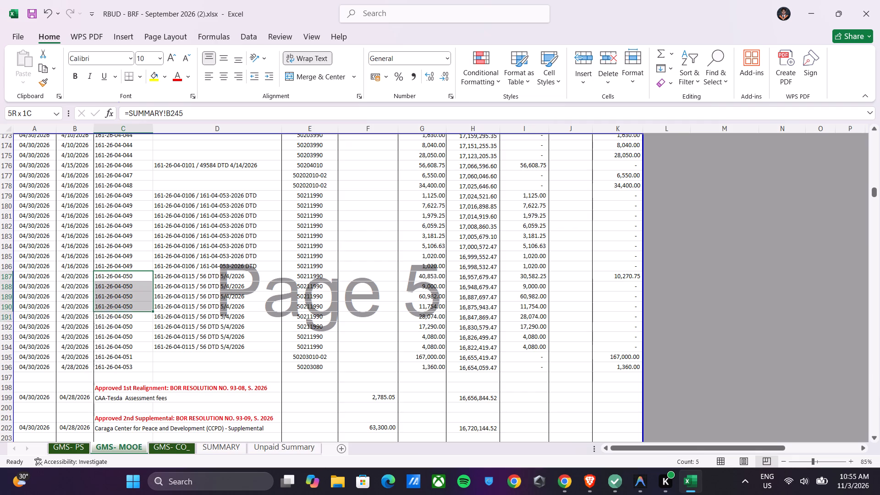
left_click_drag(136, 313, 137, 347)
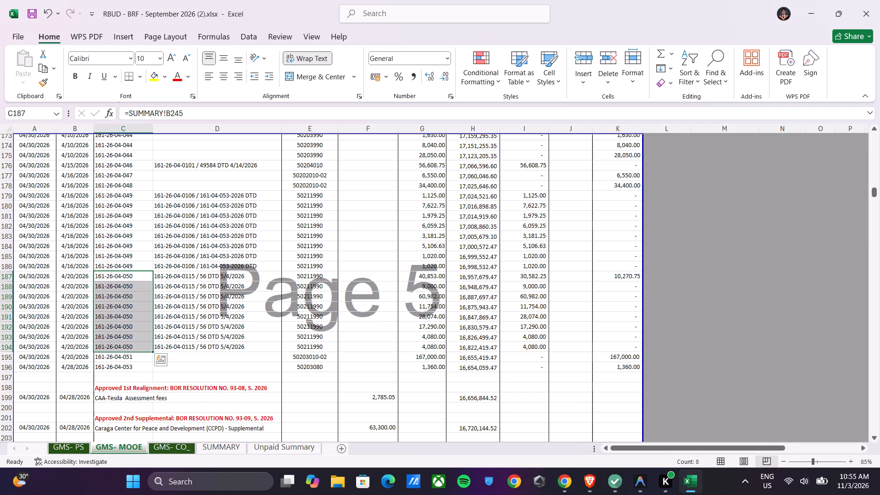
key("alt+Tab")
scroll(232, 270, "down", 4)
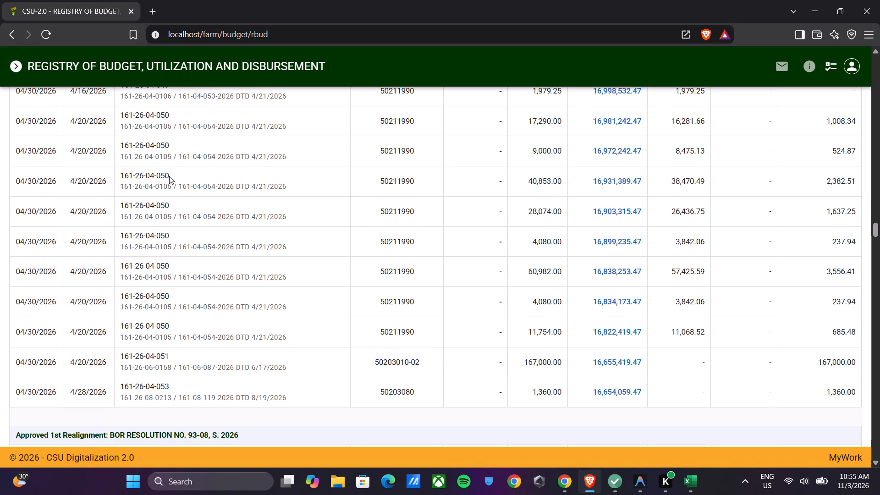
scroll(169, 176, "up", 1)
left_click_drag(175, 169, 141, 171)
left_click_drag(168, 204, 147, 215)
left_click_drag(170, 239, 148, 241)
left_click_drag(163, 269, 147, 274)
left_click_drag(167, 300, 148, 303)
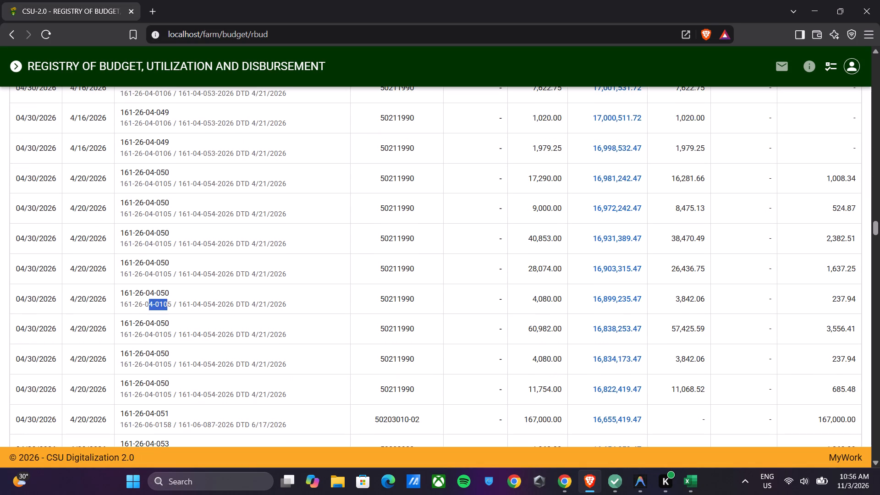
left_click_drag(165, 325, 152, 335)
left_click_drag(177, 356, 154, 360)
left_click_drag(175, 382, 161, 385)
scroll(252, 329, "down", 2)
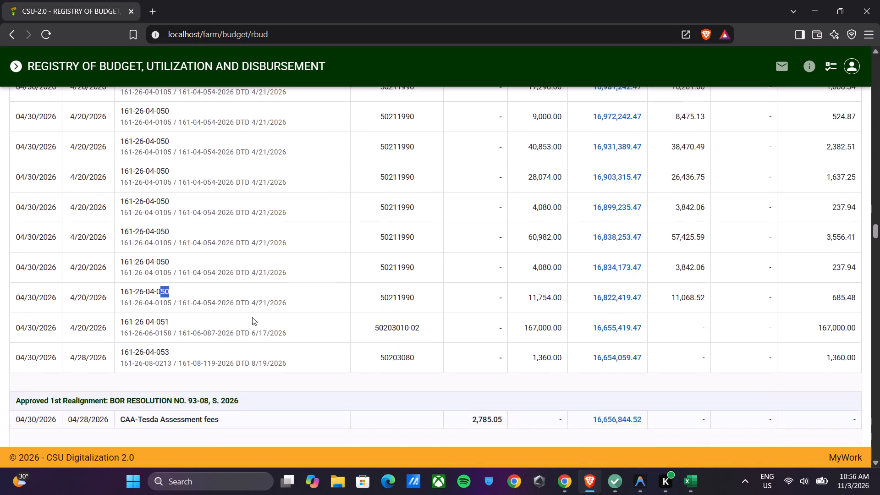
key("alt+Tab")
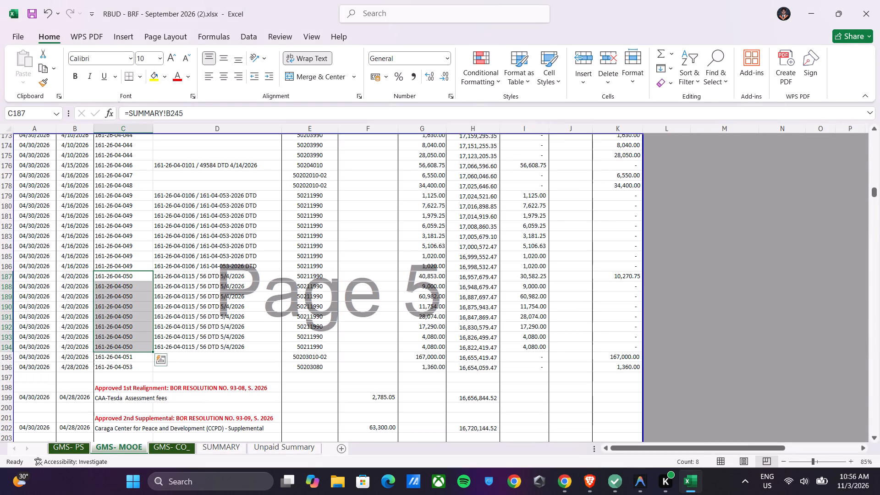
key("alt+Tab")
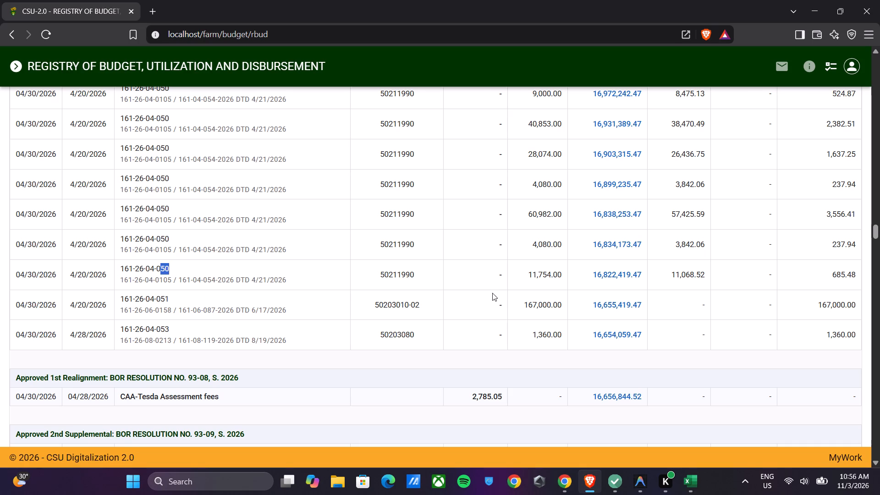
key("alt+Tab")
key("alt+Tab")
key("alt+Tab")
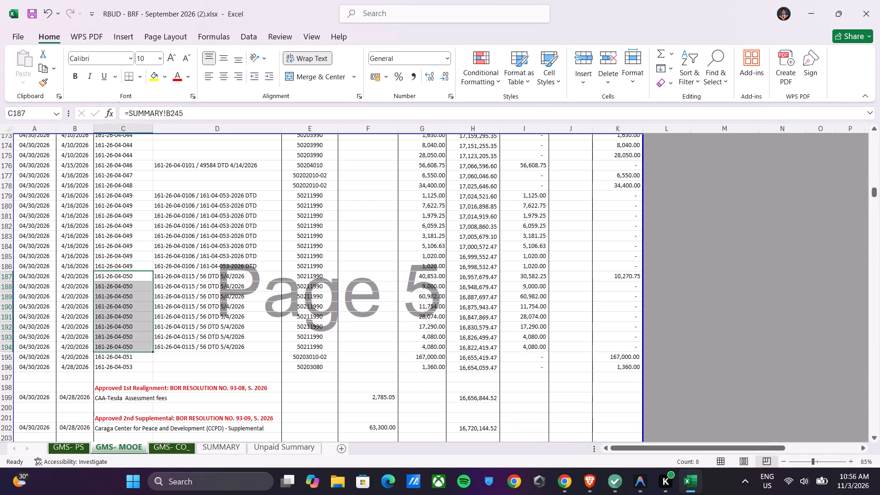
key("alt+Tab")
key("alt+Tab")
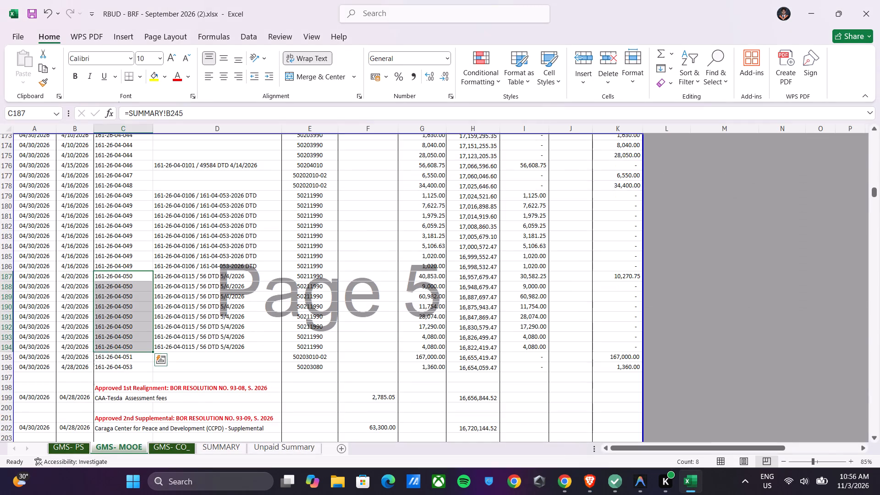
left_click(161, 277)
left_click(134, 278)
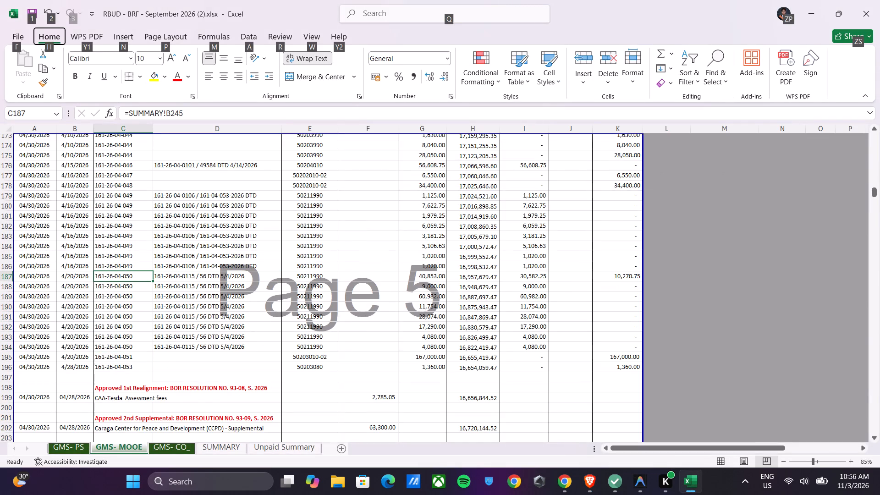
left_click(6, 277)
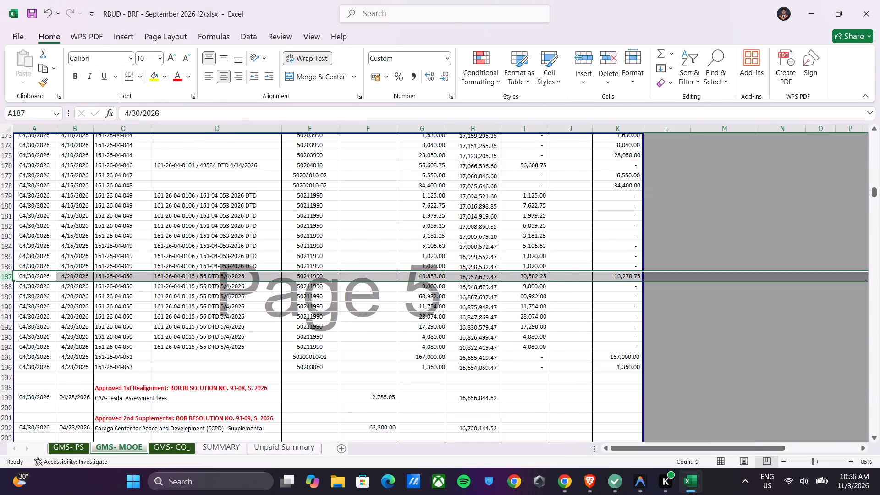
key("alt+Tab")
scroll(255, 256, "up", 2)
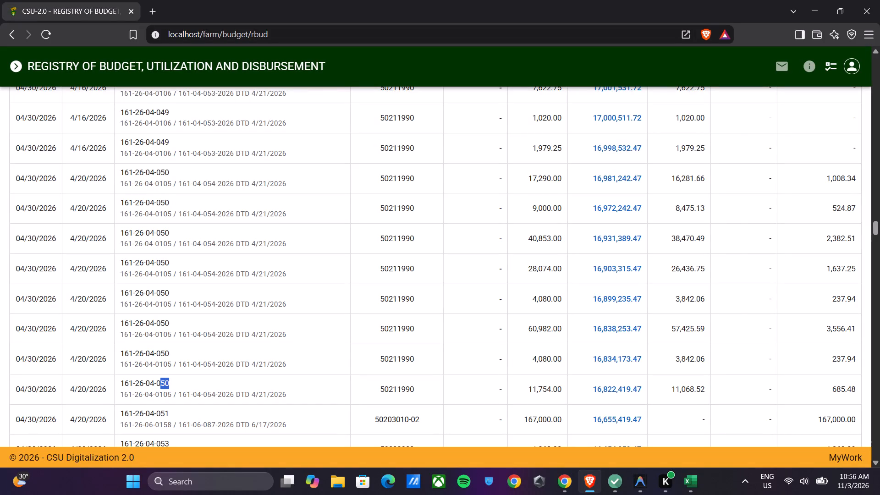
left_click_drag(527, 240, 561, 240)
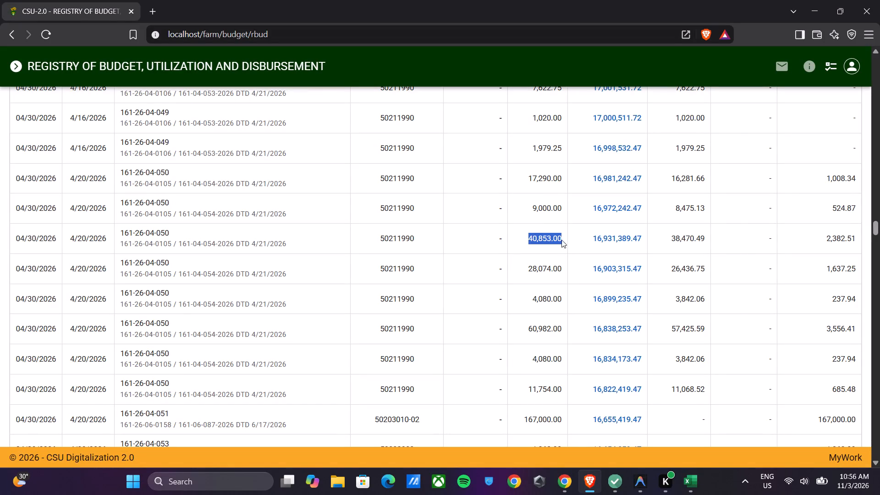
left_click_drag(561, 240, 853, 240)
key("alt+Tab")
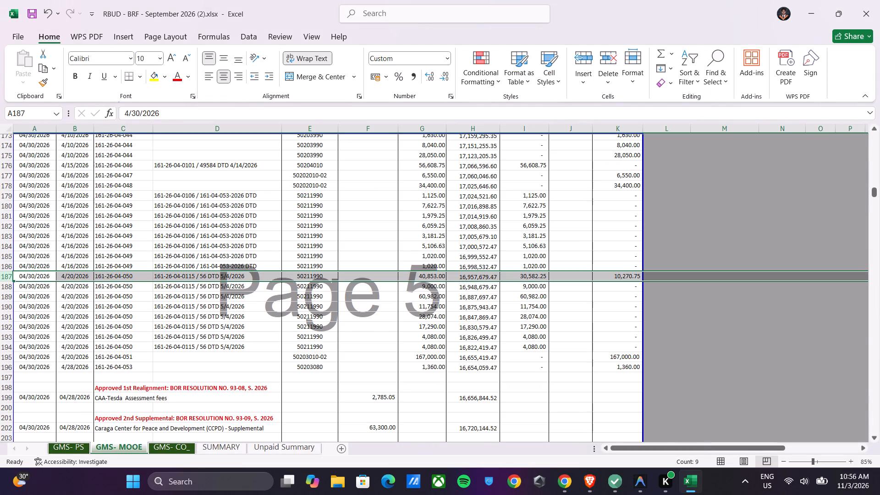
key("alt+Tab")
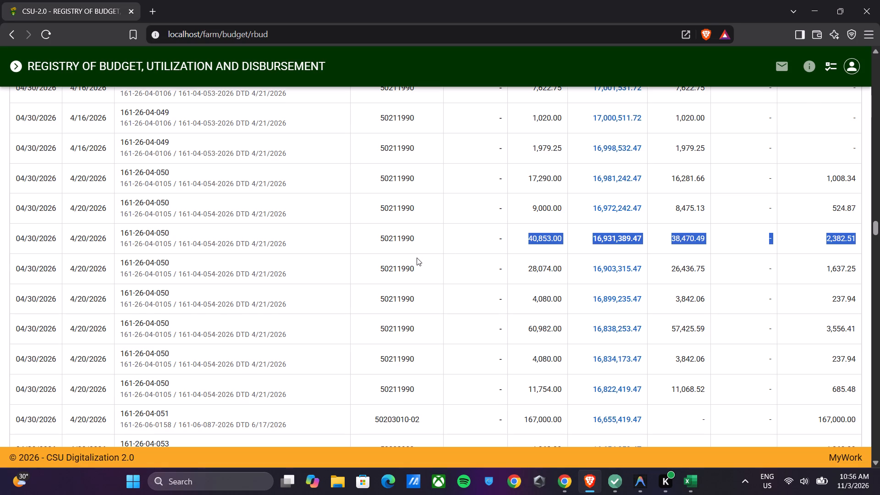
key("alt+Tab")
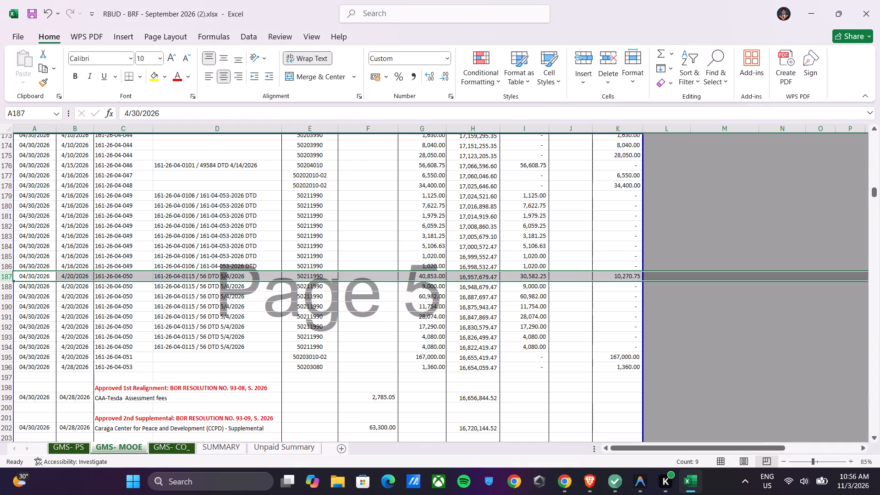
key("alt+Tab")
key("alt+Tab")
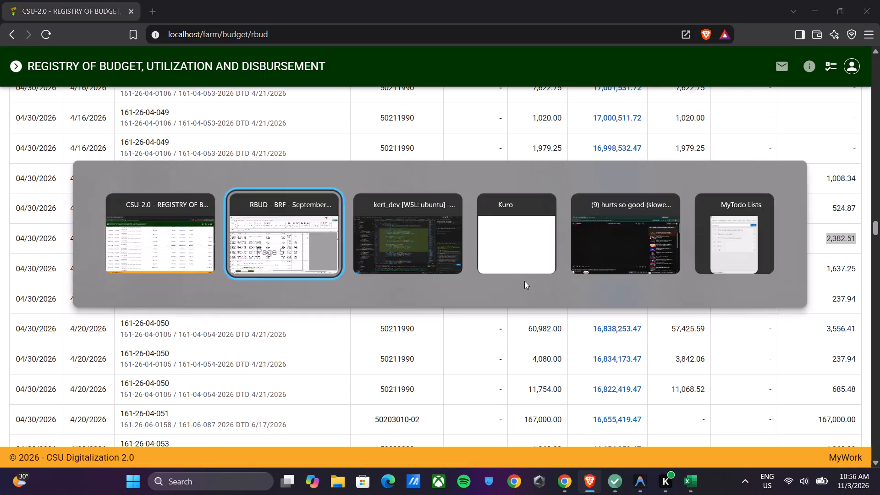
key("alt+Tab")
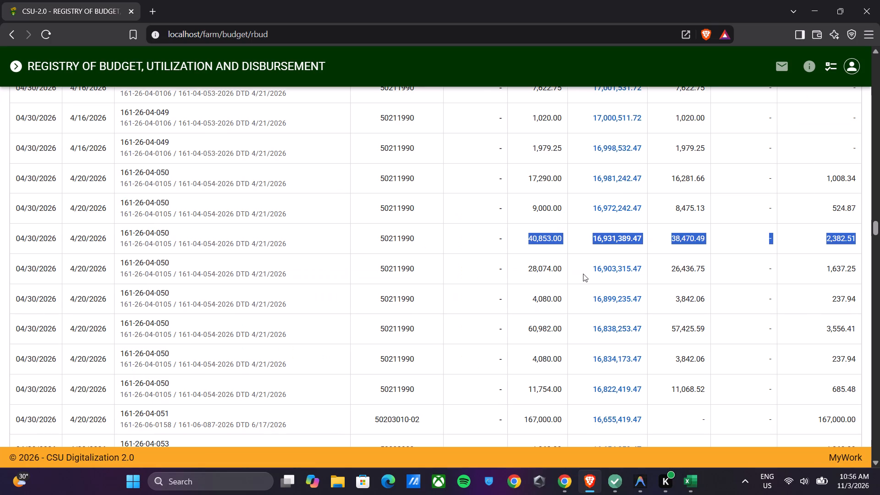
key("alt+Tab")
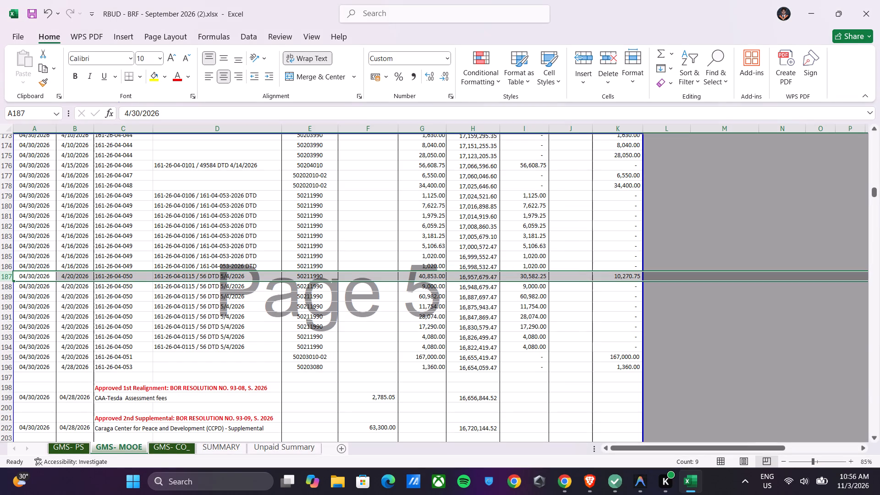
left_click(33, 280)
left_click(49, 308)
left_click_drag(36, 276, 312, 289)
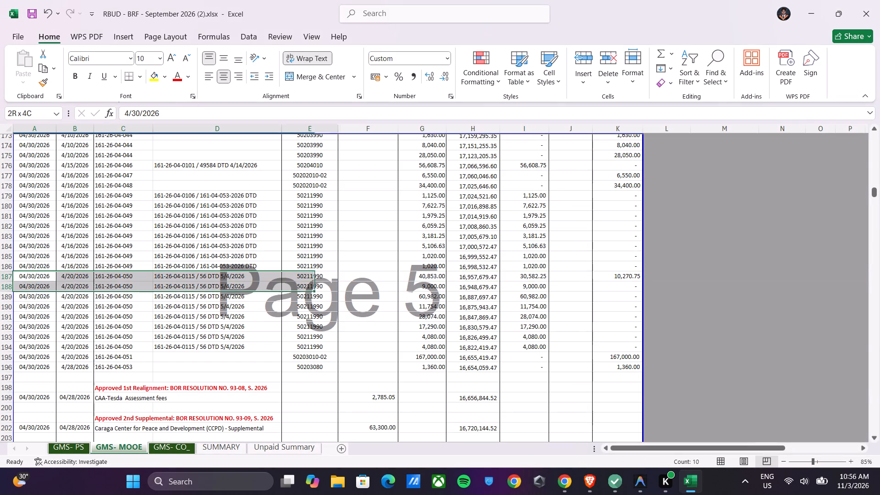
left_click_drag(312, 289, 620, 276)
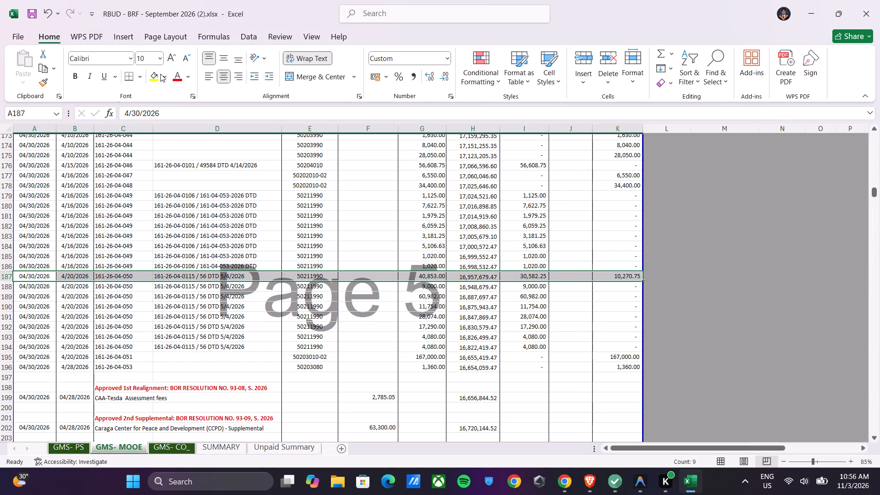
left_click(152, 74)
left_click(246, 302)
left_click(185, 277)
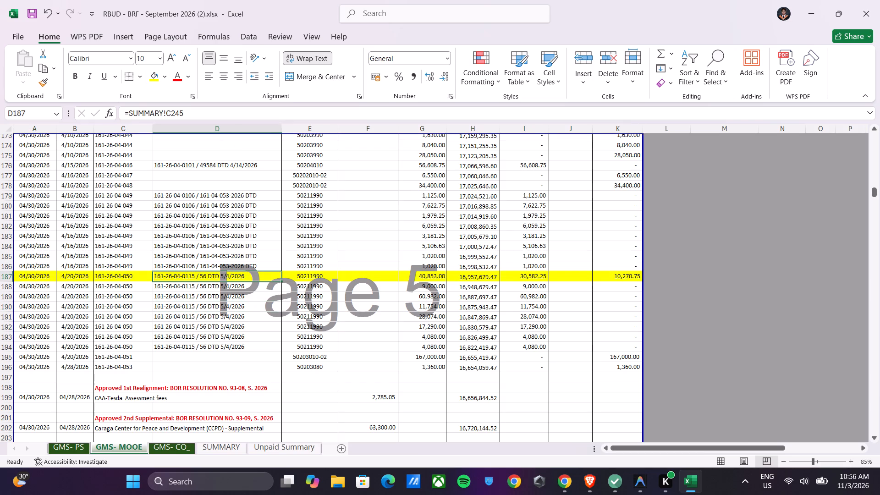
Recheck the highlighted Excel row 187 against the registry's 40,853.00 line, comparing reference, balance, disbursement and unpaid amounts.
left_click_drag(43, 275, 616, 274)
key("alt+Tab")
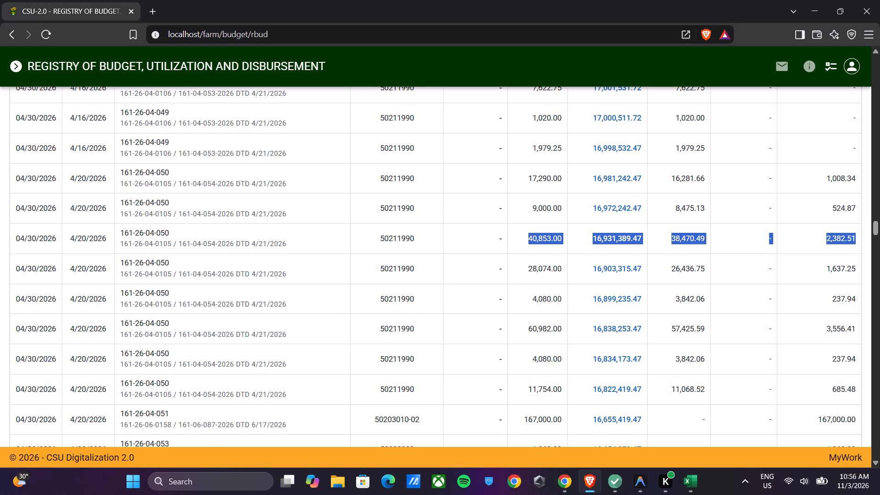
key("alt+Tab")
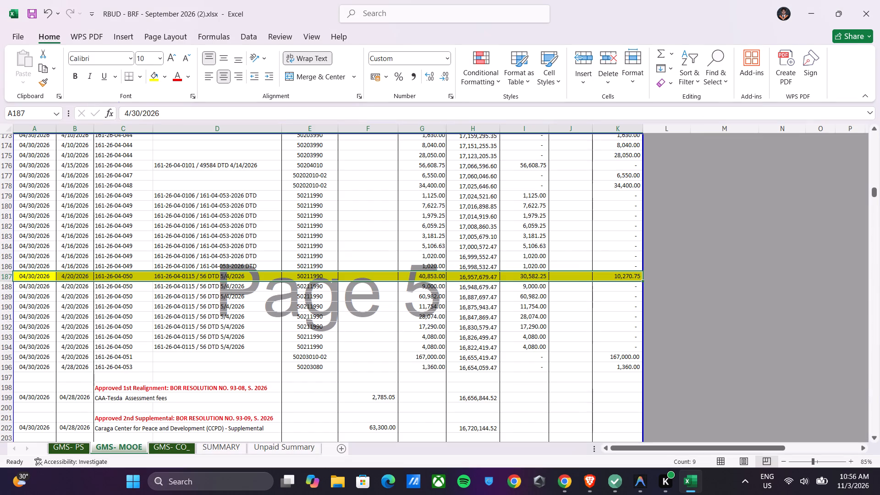
key("alt+Tab")
key("alt+Tab")
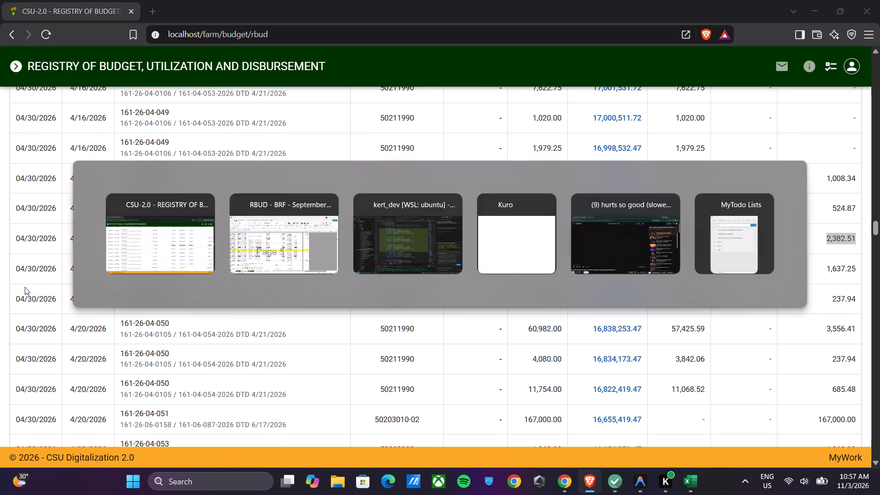
key("alt+Tab")
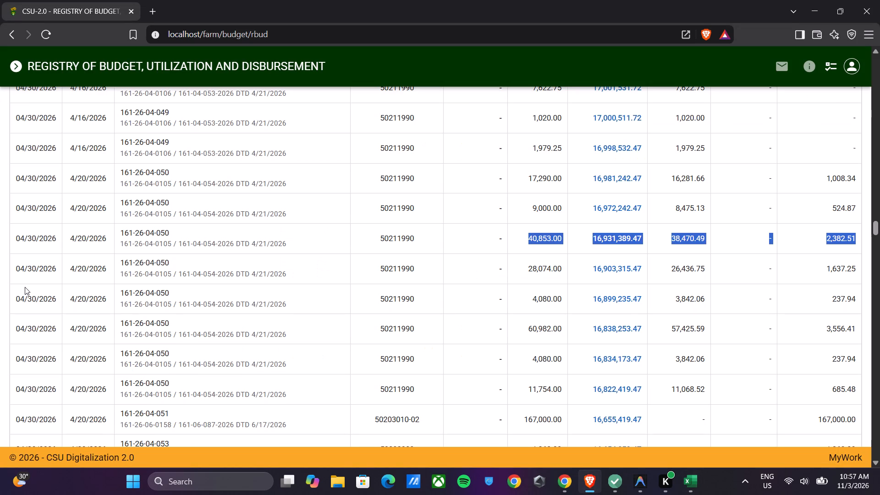
key("alt+Tab")
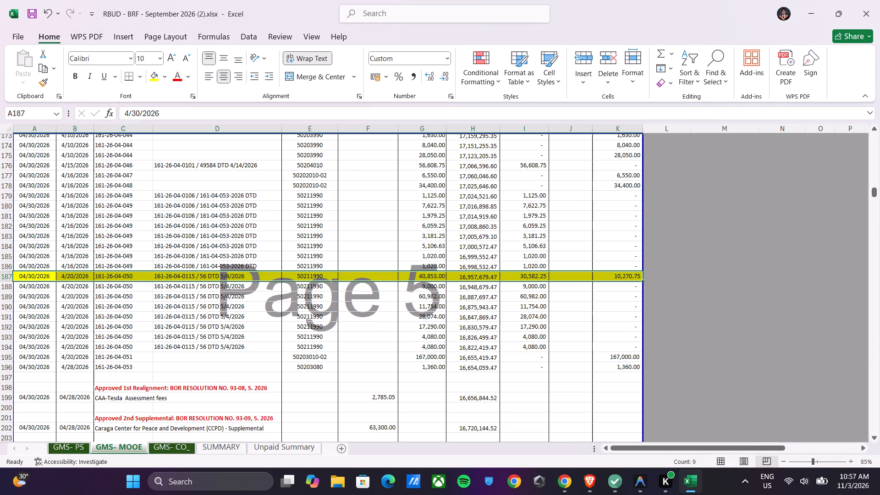
key("alt+Tab")
key("alt+Tab")
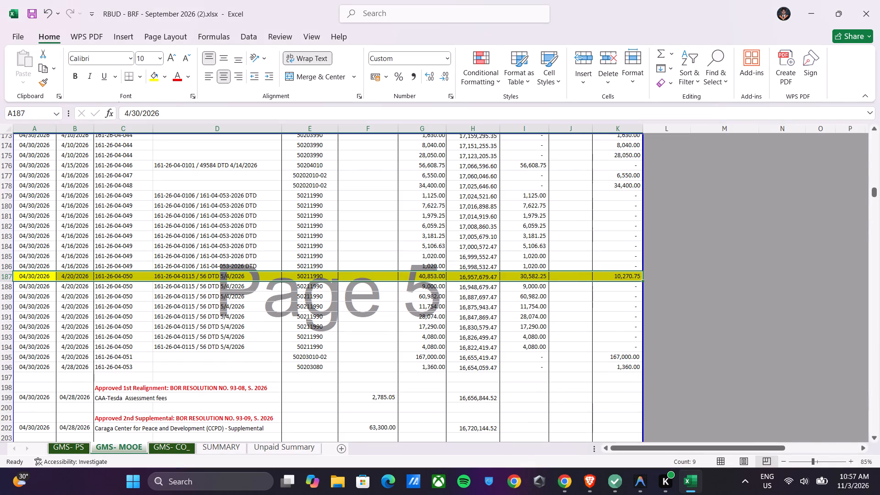
key("alt+Tab")
key("alt+Tab")
left_click_drag(20, 286, 631, 291)
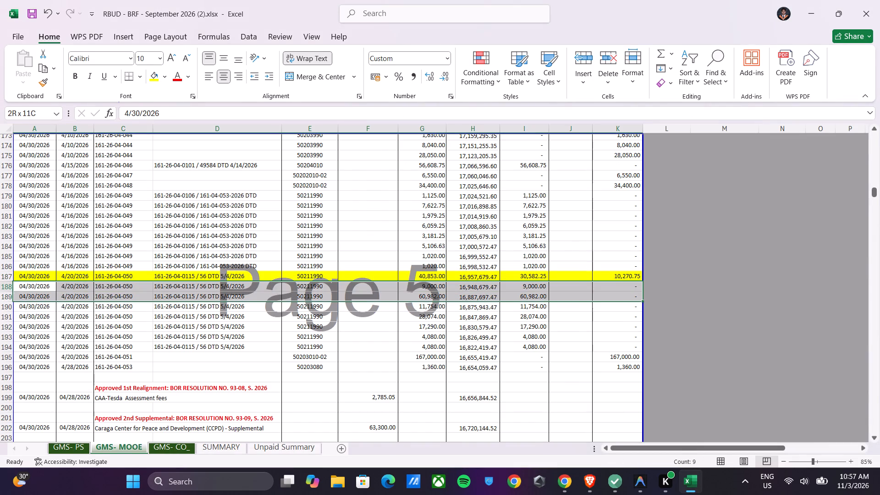
left_click_drag(631, 291, 631, 290)
key("alt+Tab")
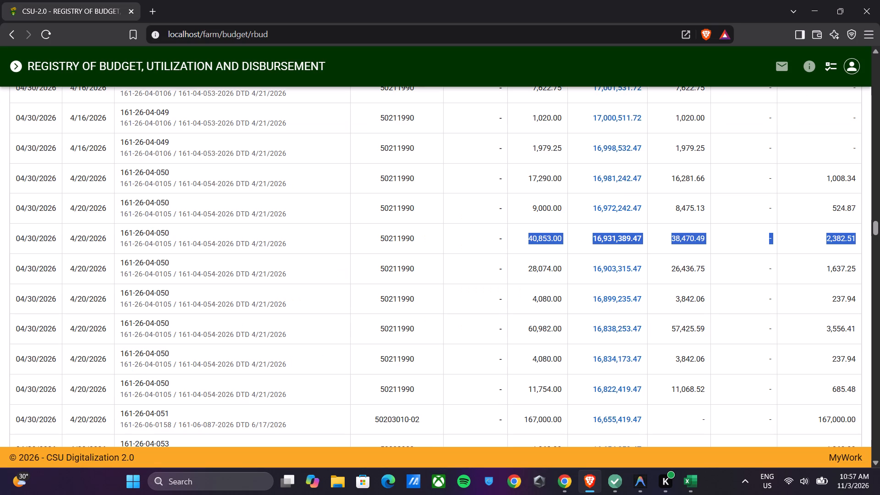
key("alt+Tab")
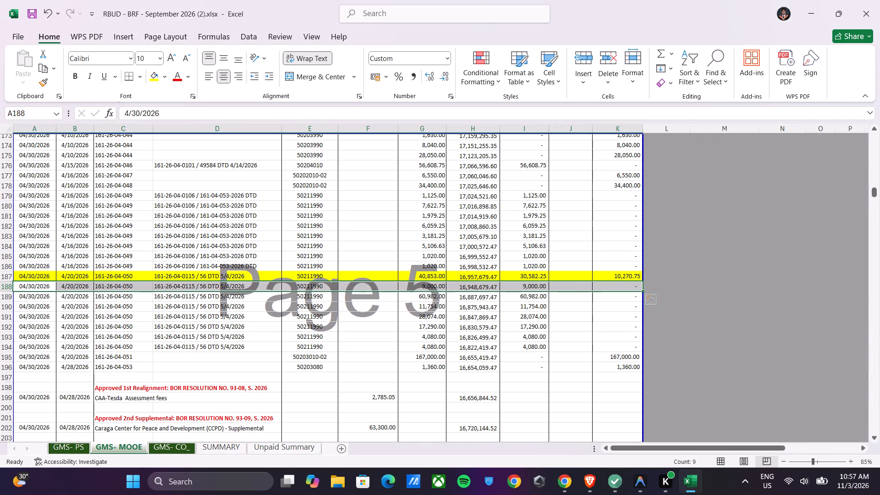
key("alt+Tab")
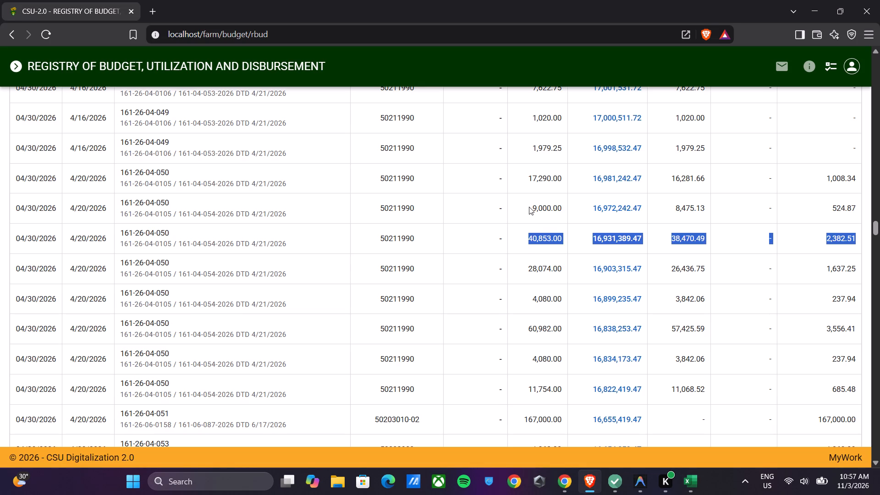
left_click_drag(529, 207, 716, 209)
key("alt+Tab")
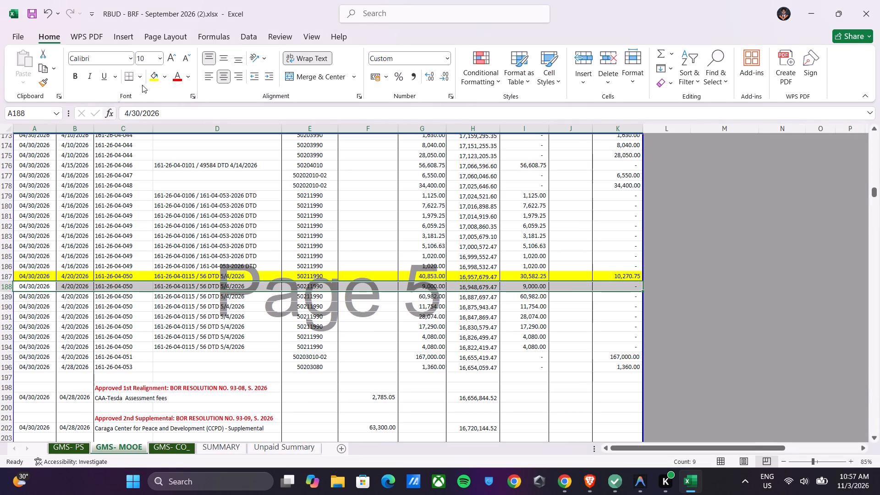
left_click(150, 77)
left_click(123, 330)
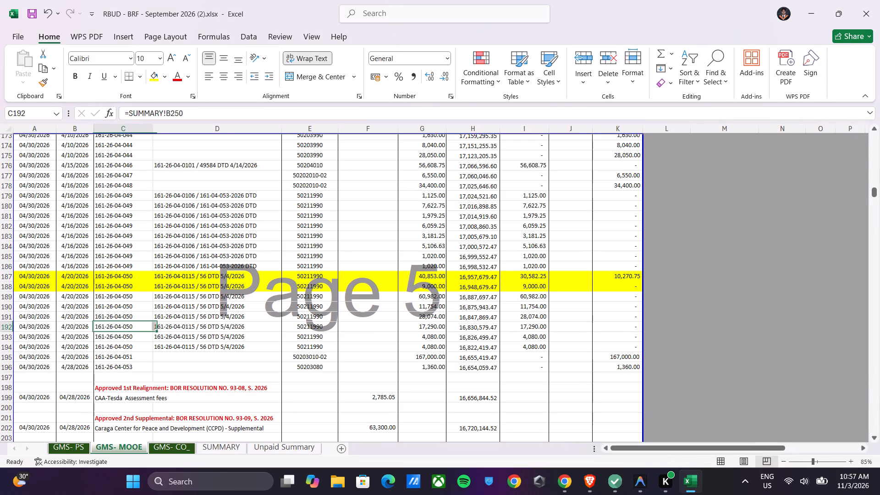
left_click_drag(35, 298, 606, 294)
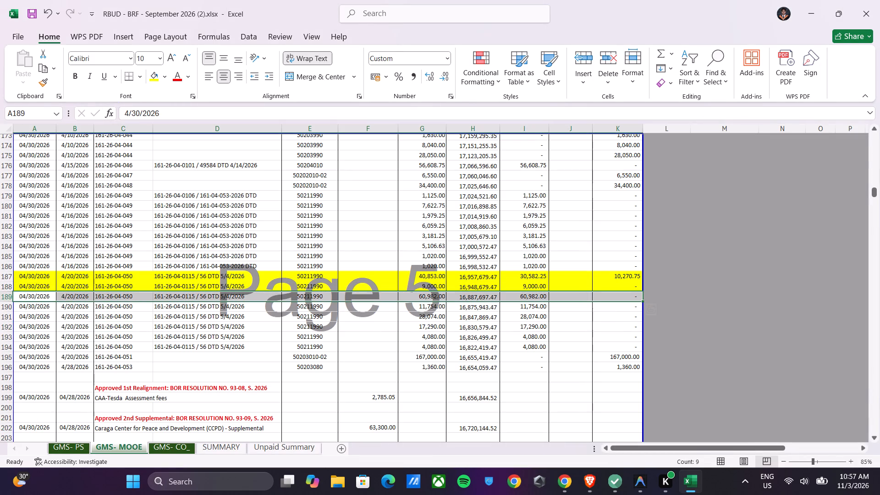
key("alt+Tab")
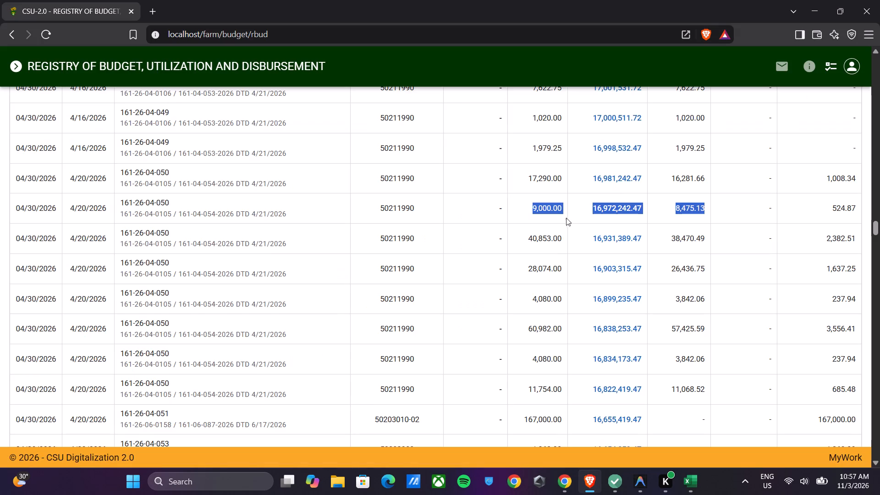
left_click_drag(526, 332, 862, 325)
key("alt+Tab")
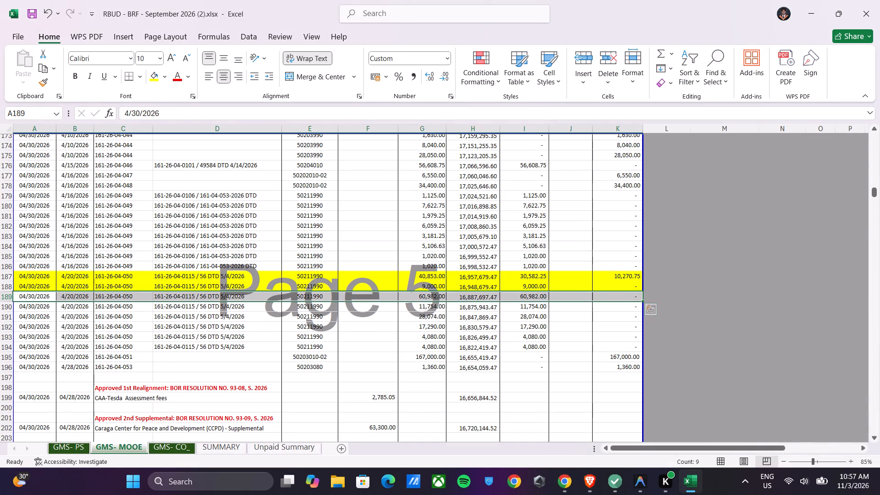
key("alt+Tab")
key("alt+Tab")
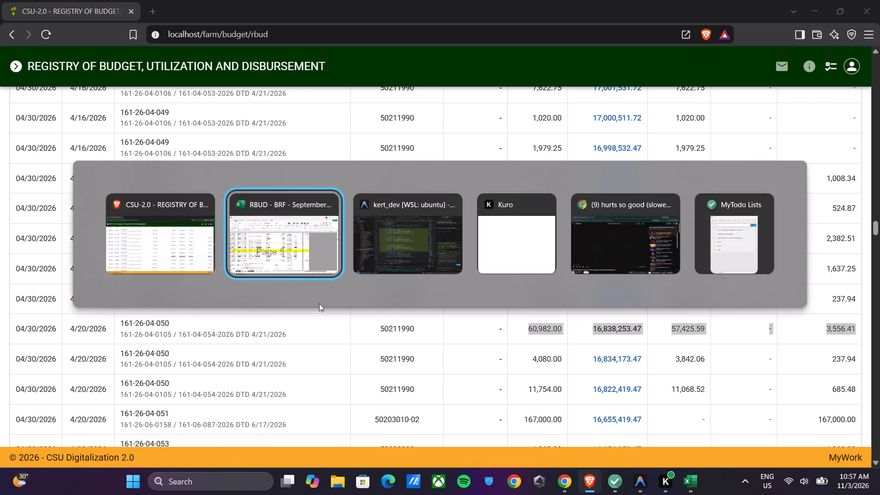
left_click(153, 77)
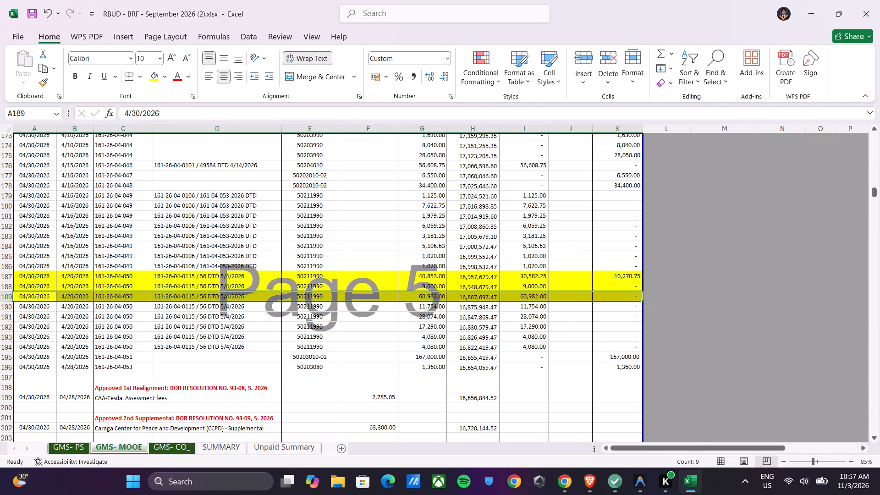
left_click_drag(26, 308, 624, 308)
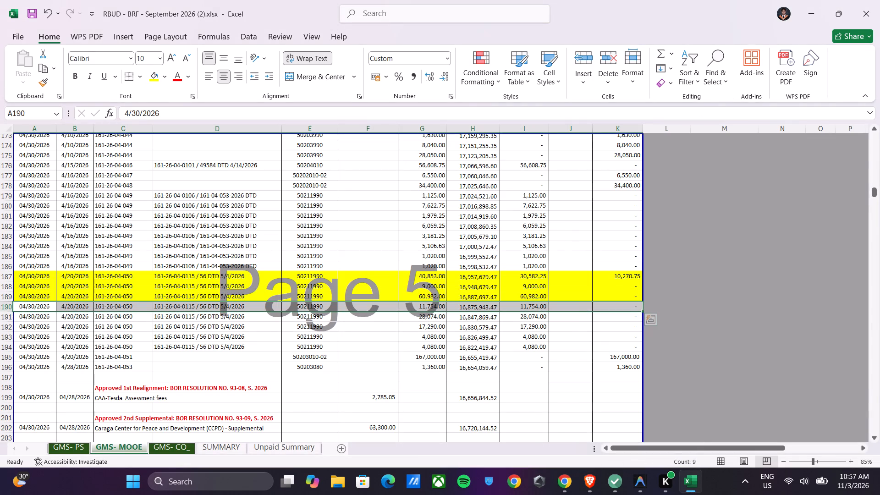
key("alt+Tab")
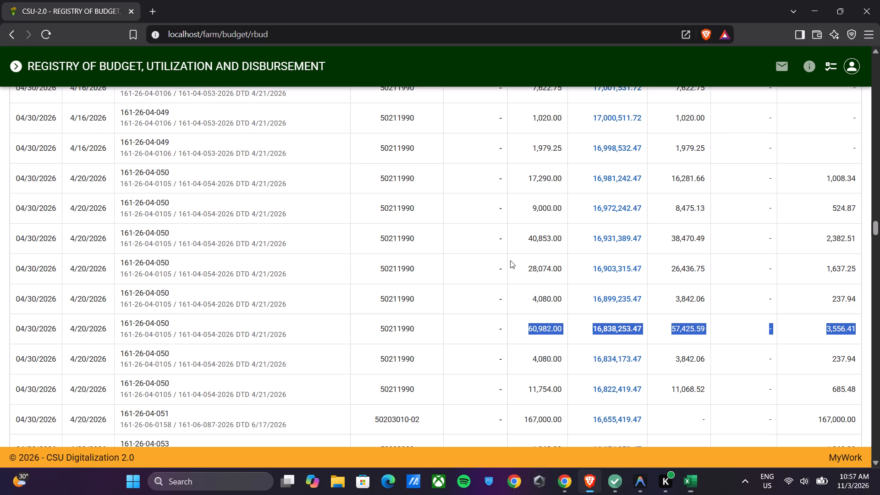
left_click_drag(520, 390, 816, 390)
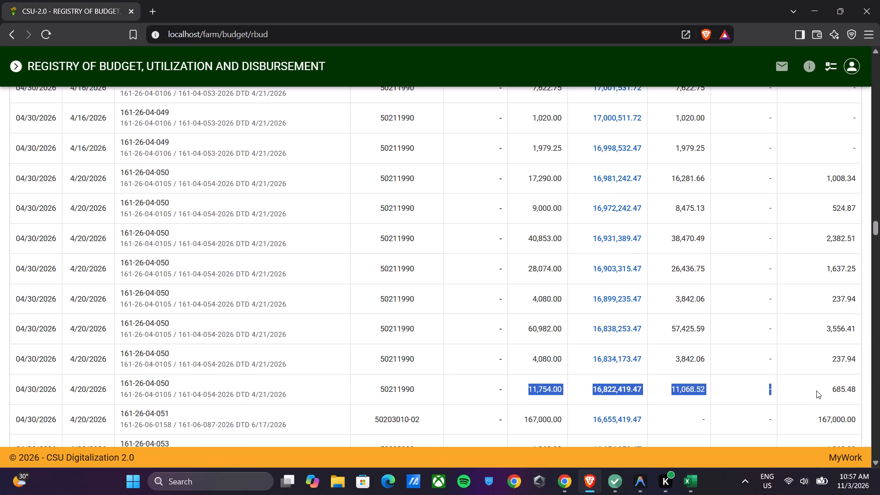
left_click_drag(816, 390, 825, 390)
key("alt+Tab")
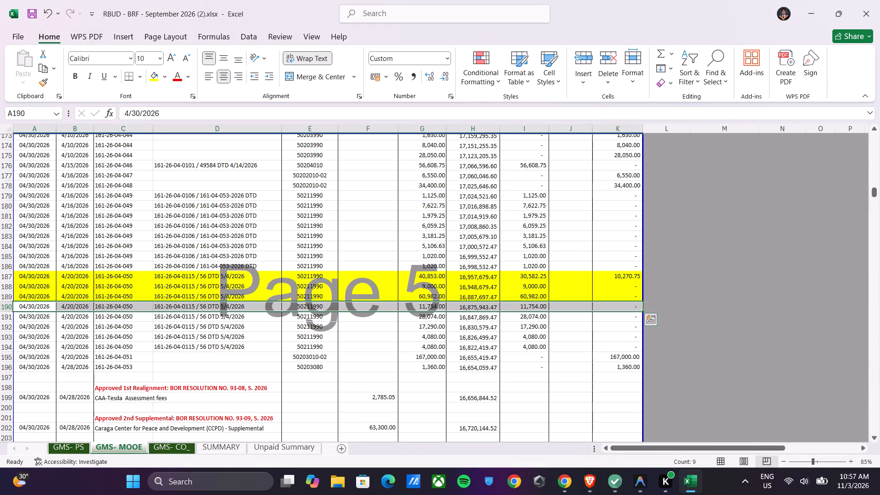
key("alt+Tab")
key("alt+Tab")
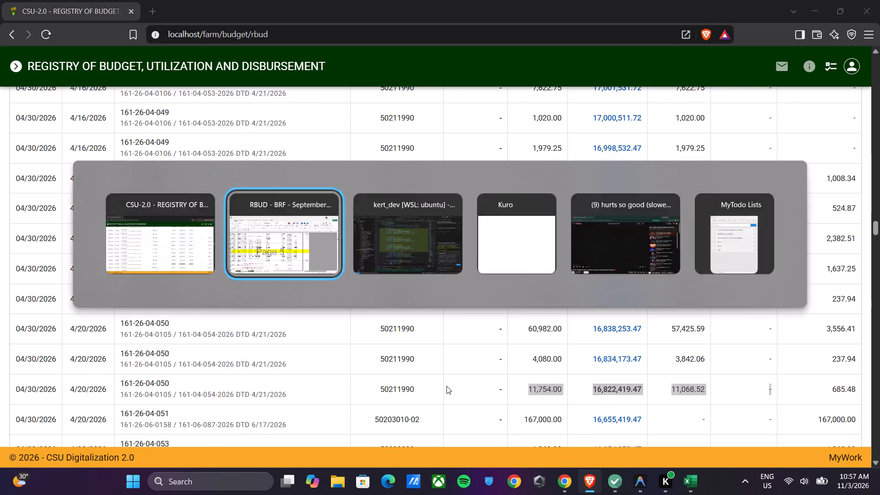
left_click(154, 74)
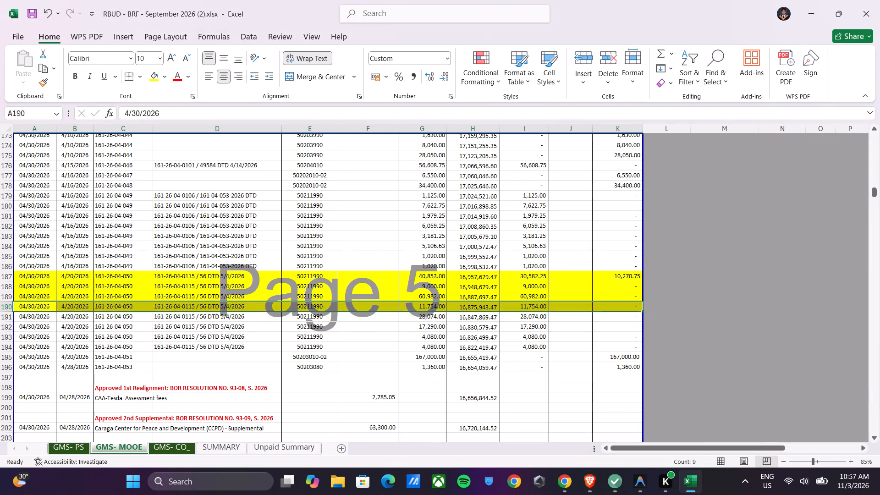
left_click_drag(39, 316, 635, 319)
key("alt+Tab")
key("alt+Tab")
key("alt+Tab")
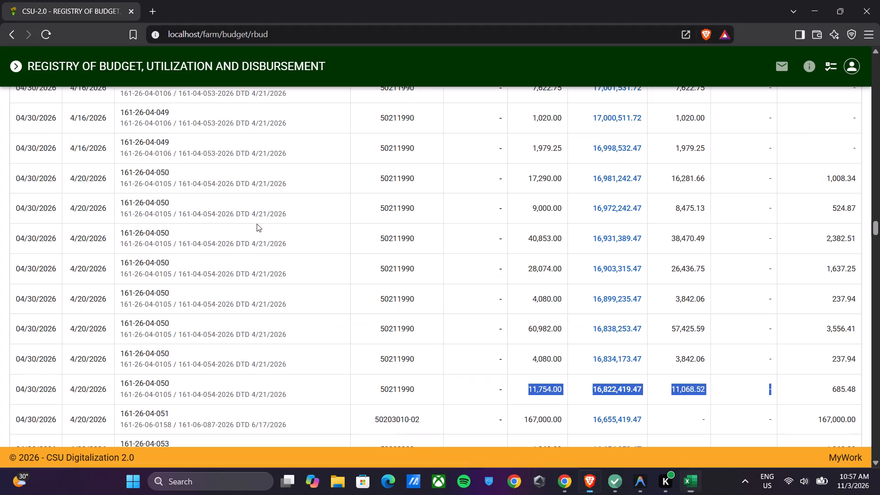
key("alt+Tab")
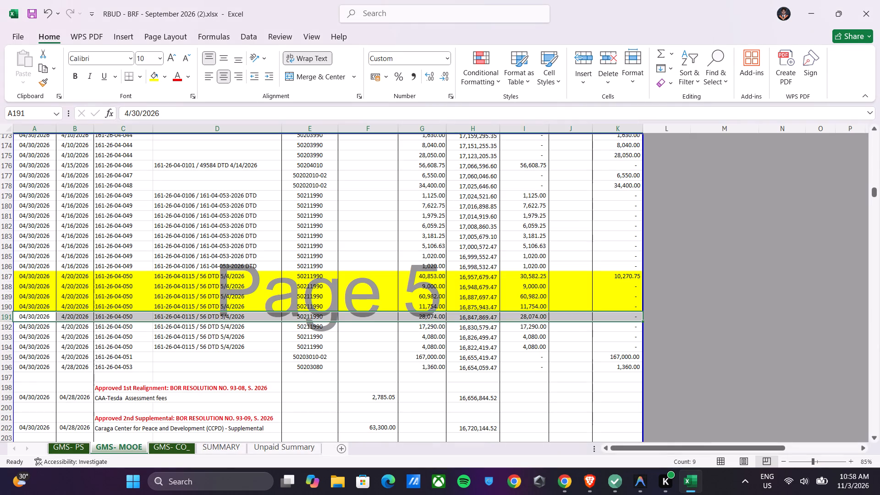
key("alt+Tab")
key("alt+Tab")
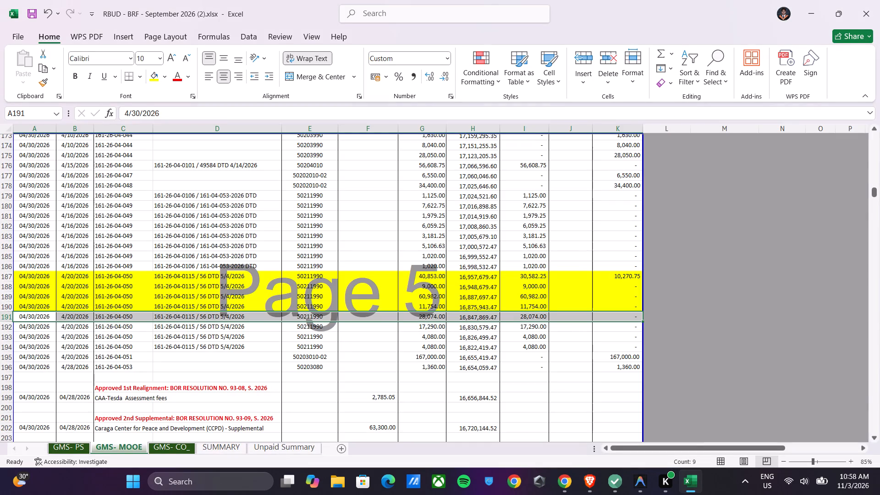
key("alt+Tab")
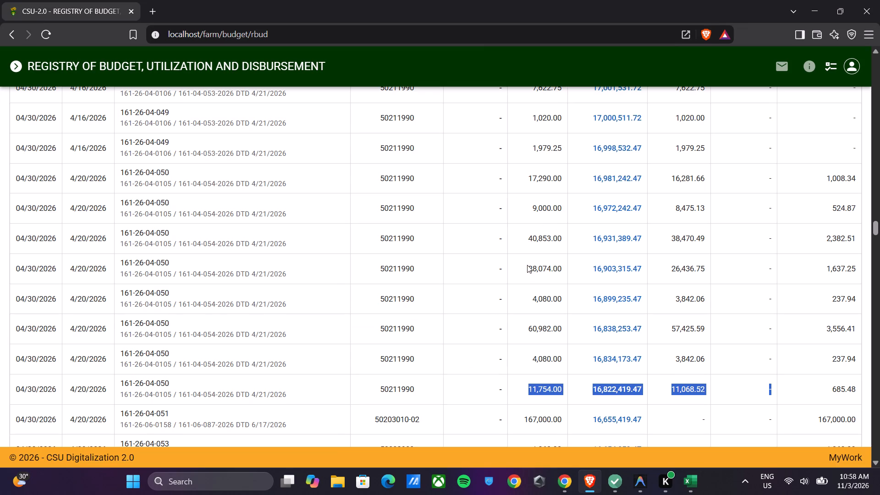
left_click_drag(527, 265, 712, 265)
key("alt+Tab")
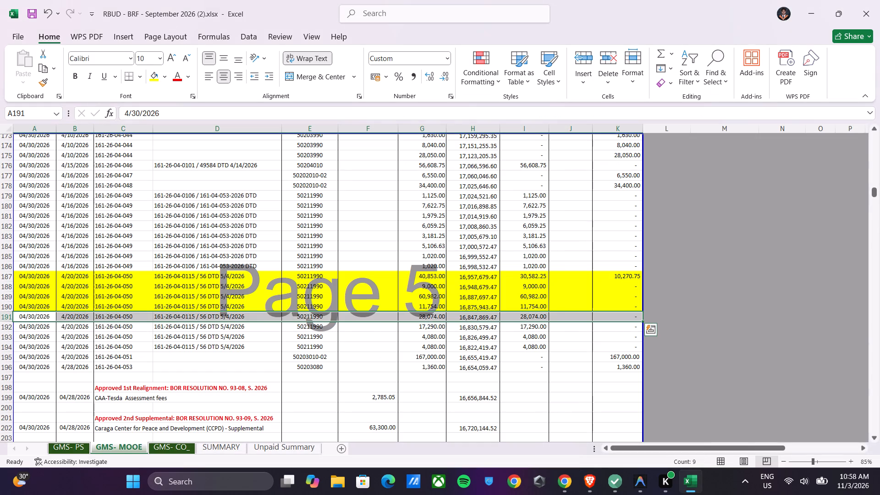
key("alt+Tab")
key("alt+Tab")
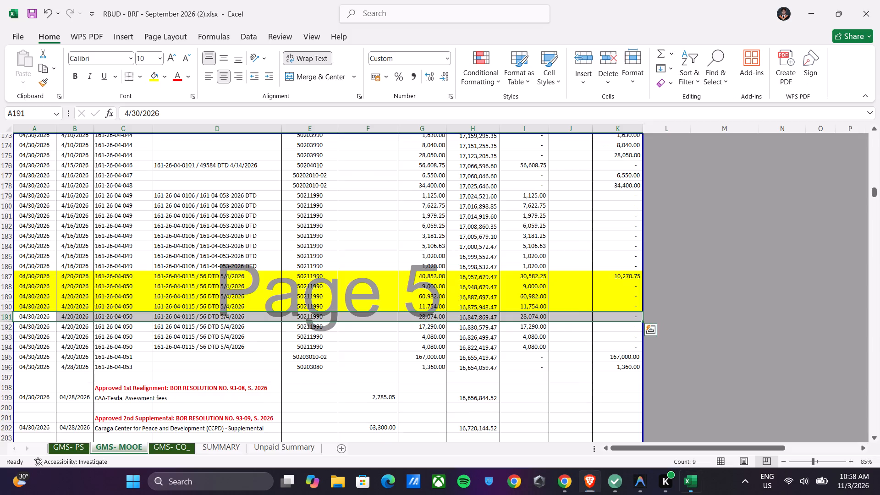
left_click(153, 78)
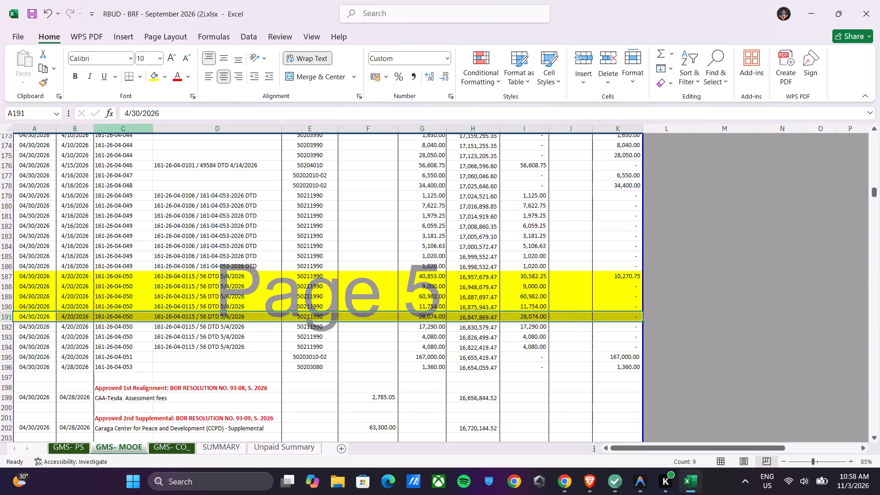
left_click_drag(34, 329, 612, 328)
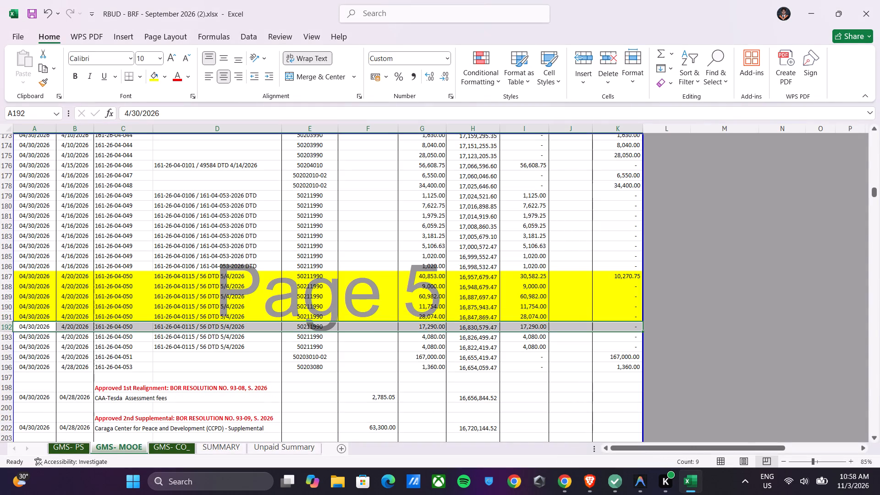
key("alt+Tab")
left_click_drag(530, 178, 708, 180)
key("alt+Tab")
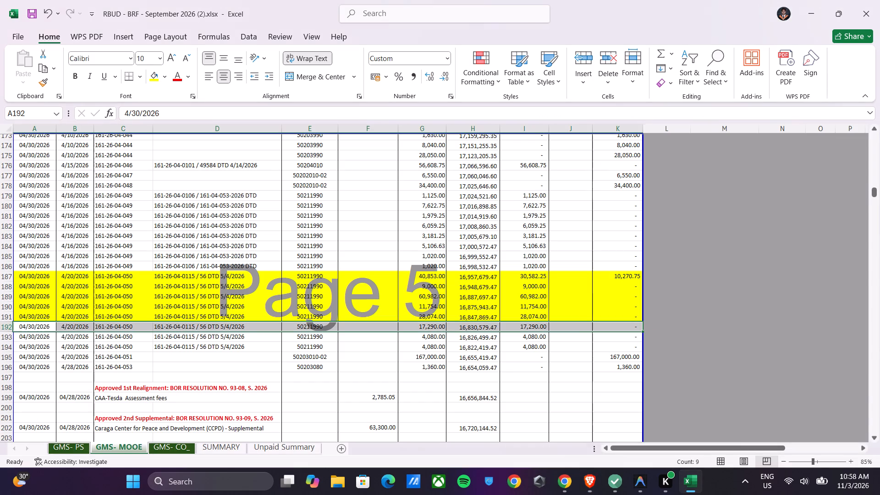
key("alt+Tab")
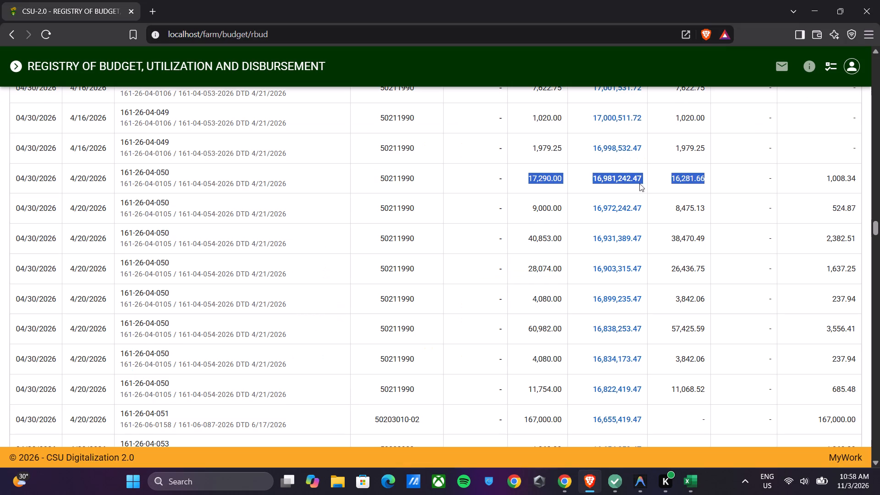
key("alt+Tab")
left_click(152, 78)
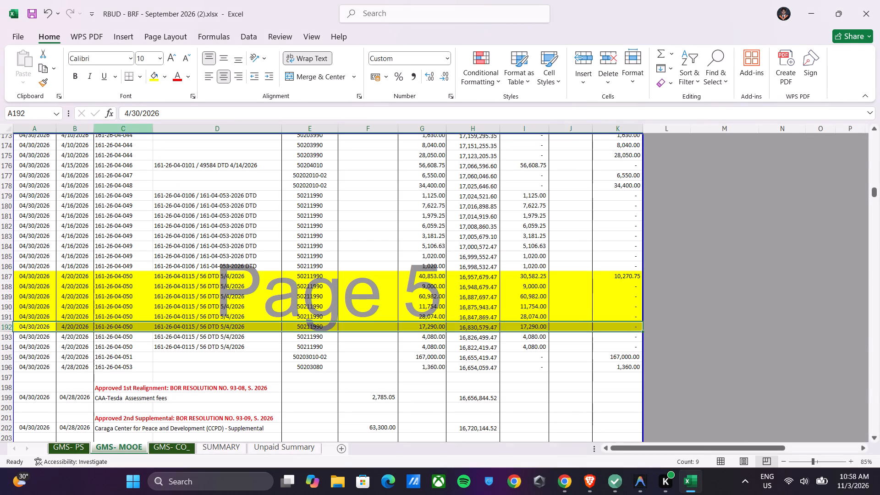
left_click(98, 346)
left_click_drag(19, 334, 611, 331)
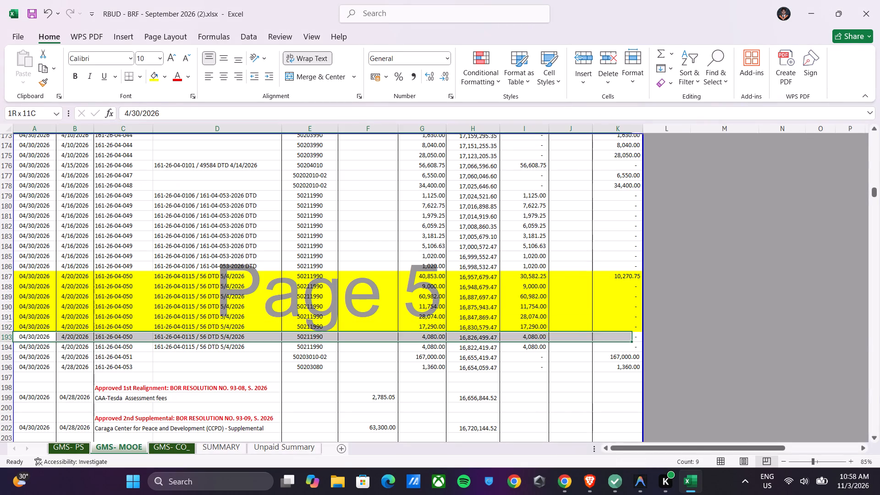
left_click_drag(611, 331, 618, 337)
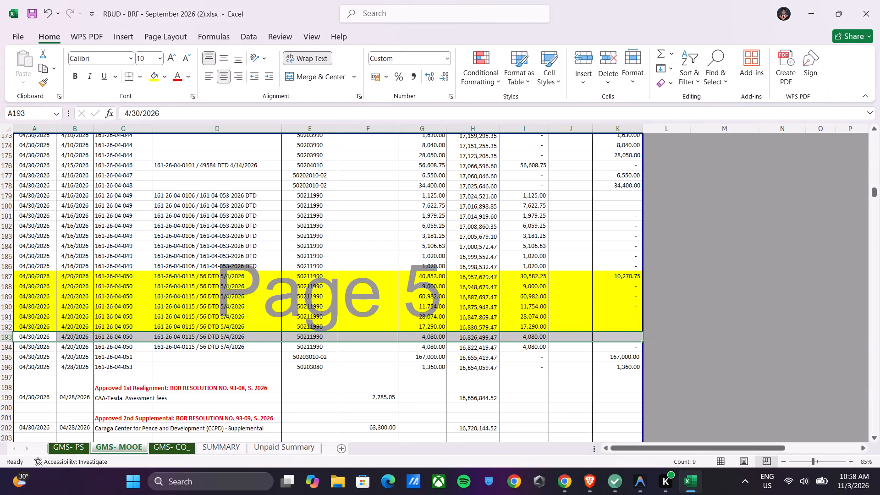
key("alt+Tab")
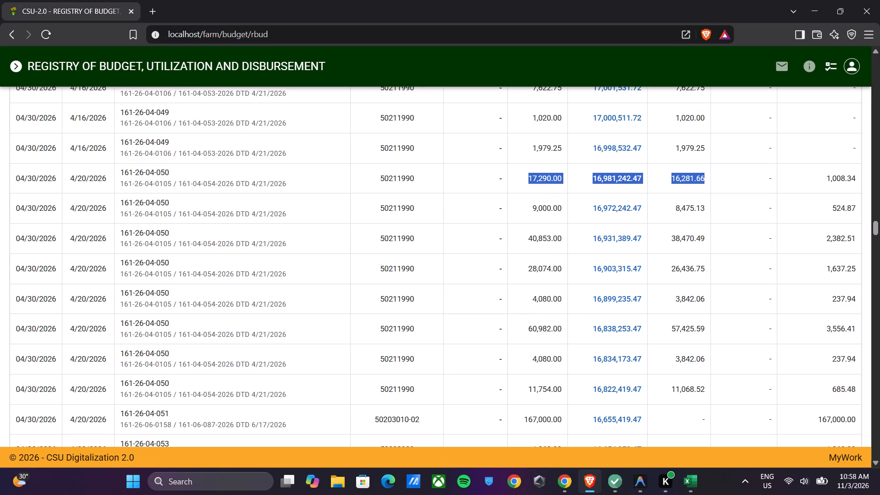
key("alt+Tab")
key("alt+Tab")
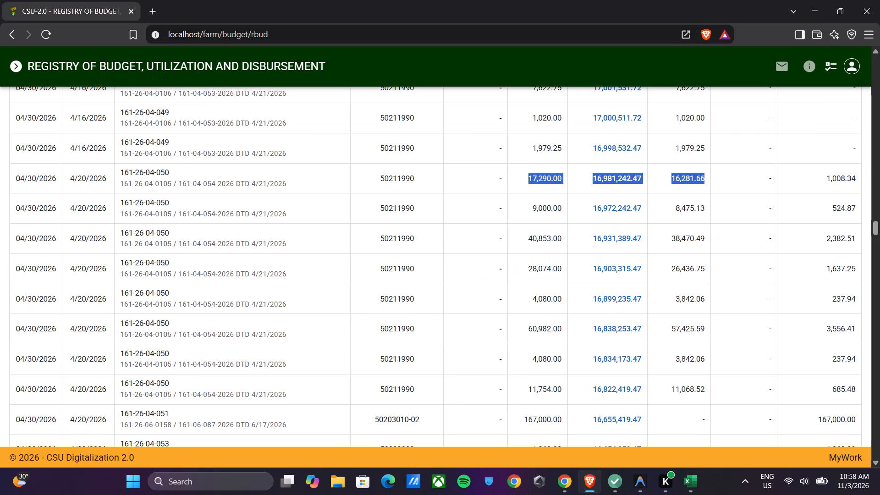
key("alt+Tab")
left_click(157, 78)
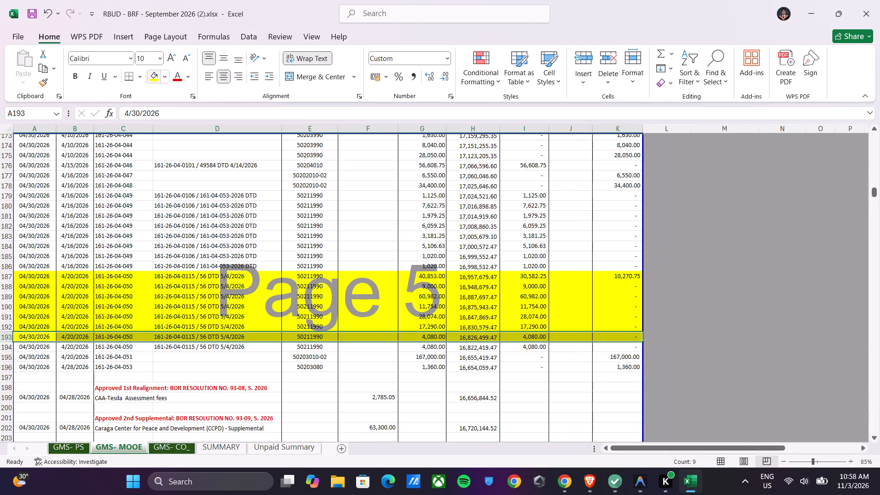
left_click_drag(27, 347, 629, 349)
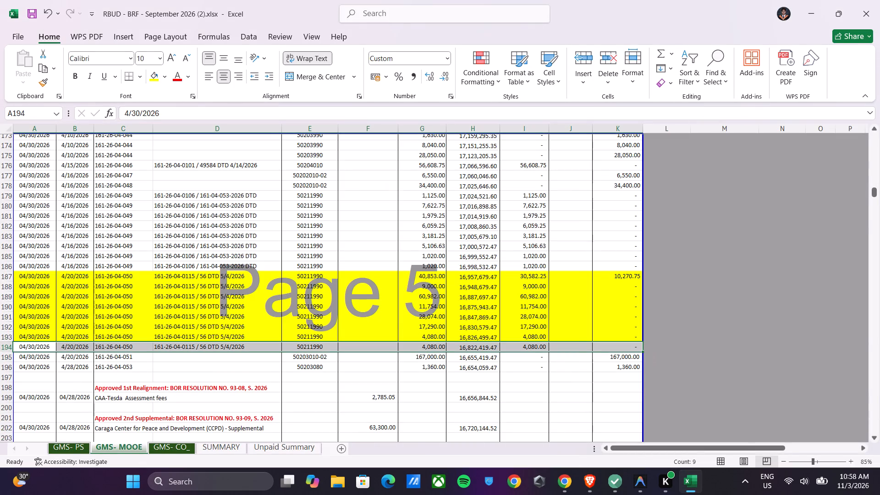
key("alt+Tab")
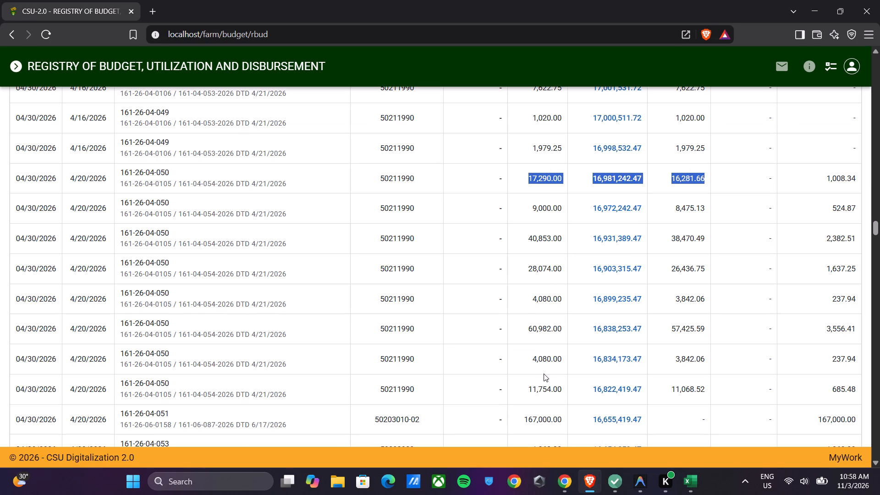
key("alt+Tab")
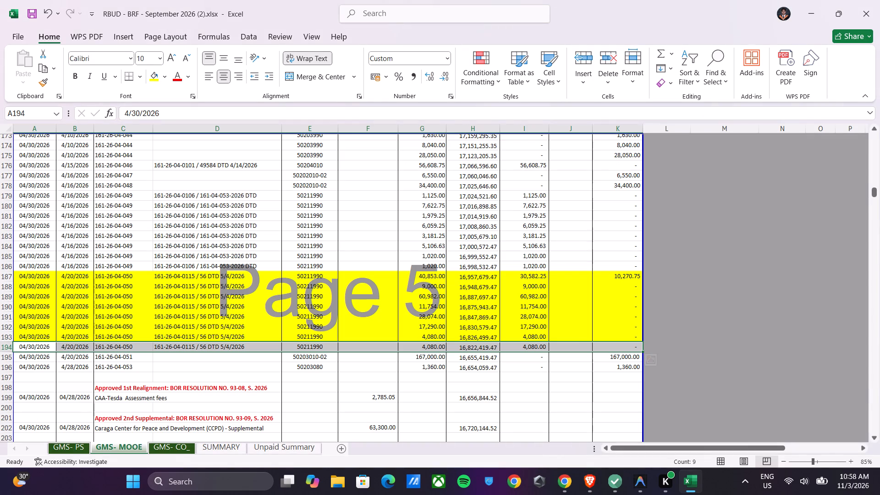
left_click(153, 76)
left_click(551, 277)
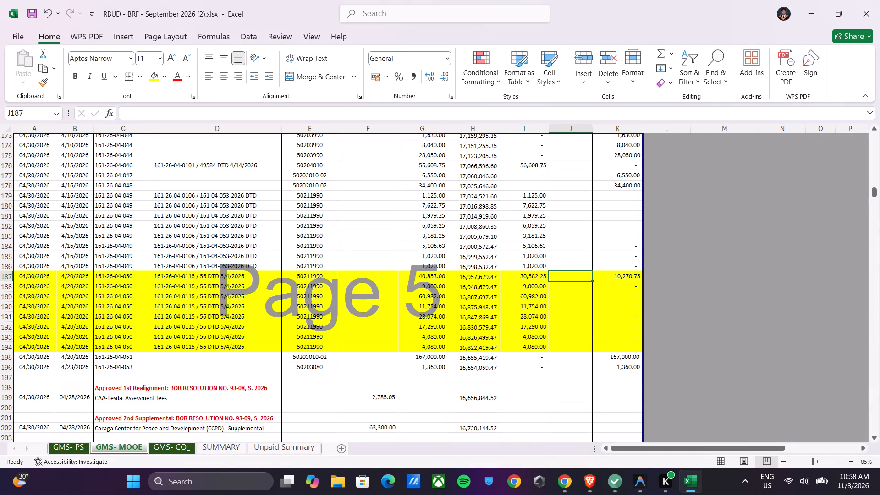